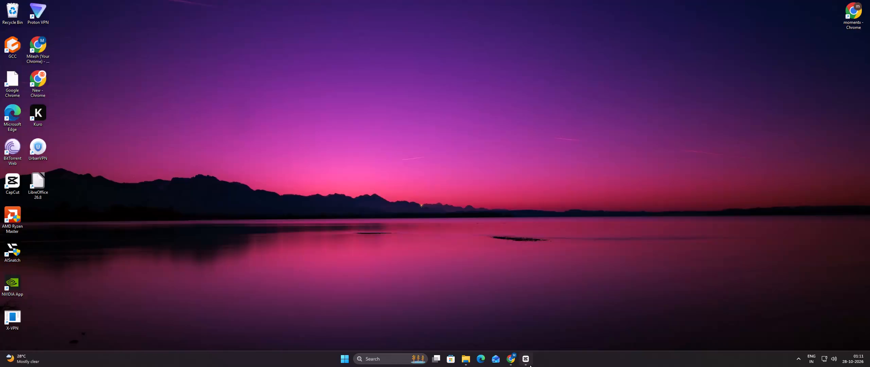
# Dismiss the completed export window for project 1027 (5) in CapCut and minimize the app.
pyautogui.click(171, 258)
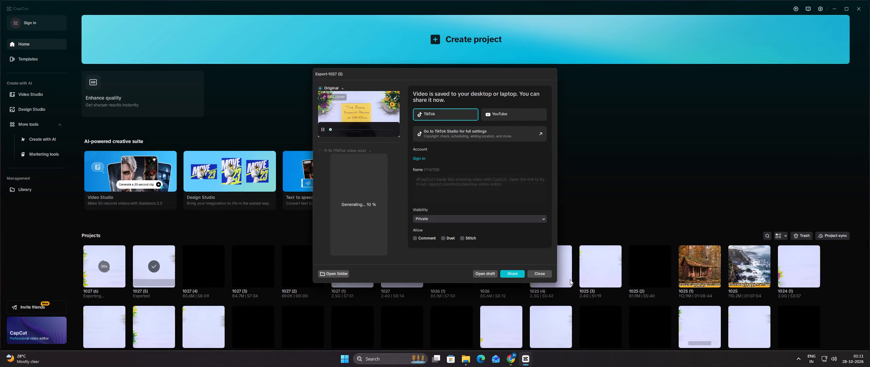
pyautogui.click(544, 273)
pyautogui.click(832, 5)
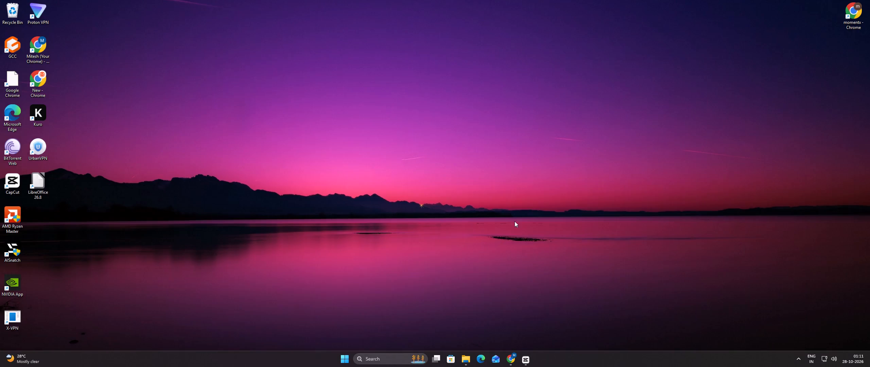
# In File Explorer, rename the exported video 1027 (5) on the D: drive as z1 and minimize the window.
pyautogui.click(458, 360)
pyautogui.click(21, 276)
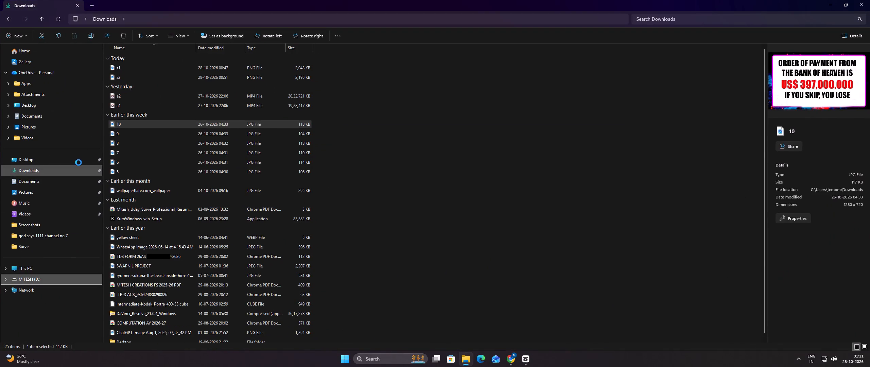
pyautogui.tripleClick(140, 145)
pyautogui.rightClick(140, 145)
pyautogui.rightClick(140, 145)
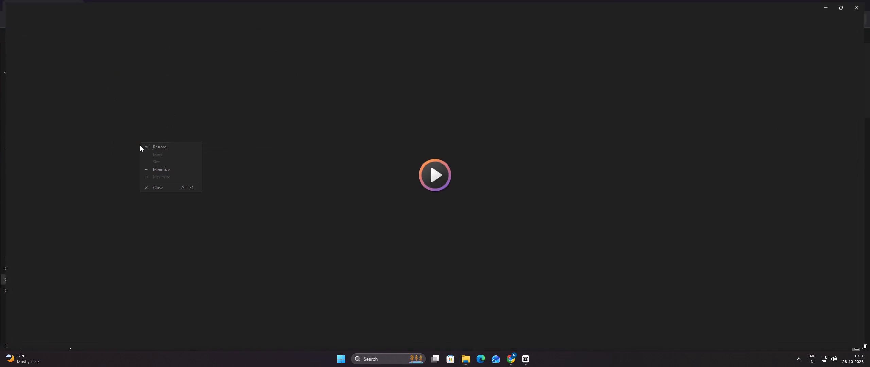
pyautogui.click(869, 0)
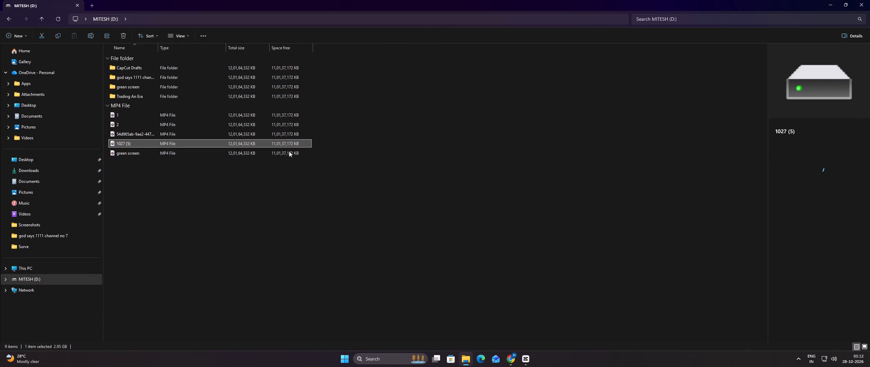
pyautogui.rightClick(154, 144)
pyautogui.click(204, 157)
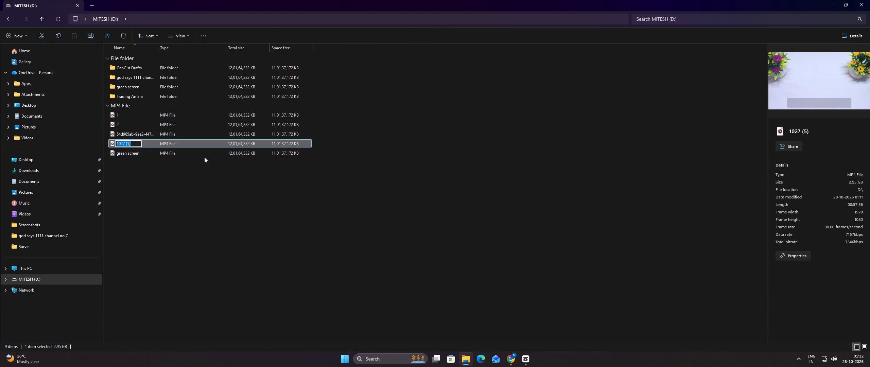
pyautogui.write('z1')
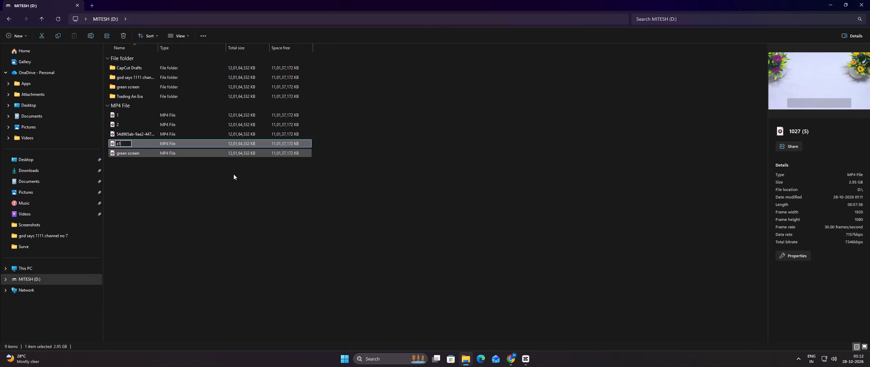
pyautogui.click(255, 183)
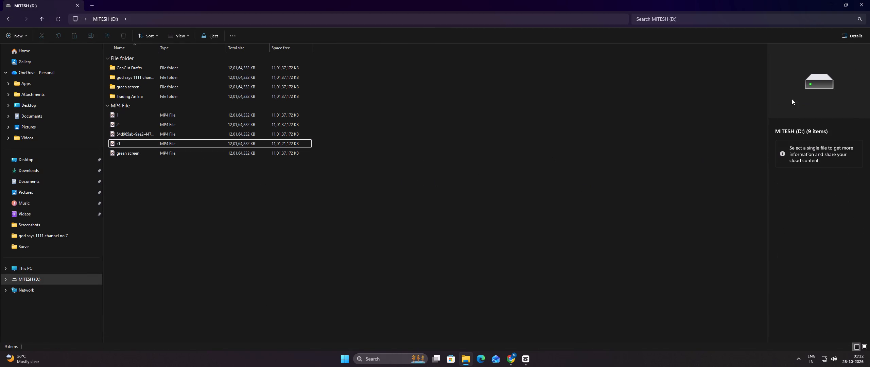
pyautogui.click(835, 3)
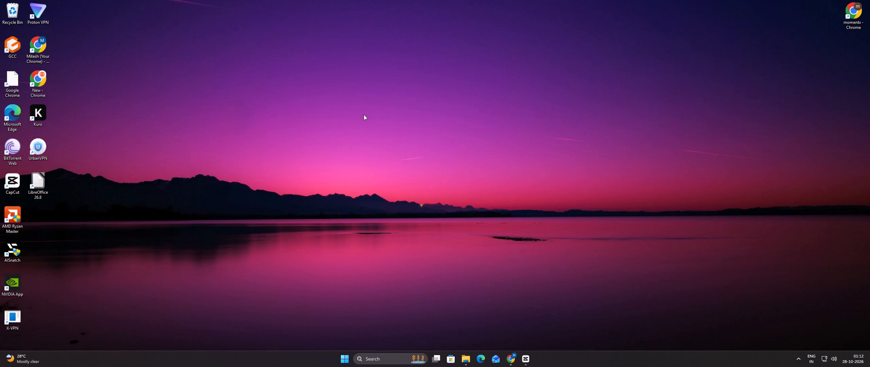
# Open the Divine Blessings Daily channel content page in YouTube Studio, using the New profile of Chrome in a maximized window.
pyautogui.doubleClick(40, 84)
pyautogui.tripleClick(82, 69)
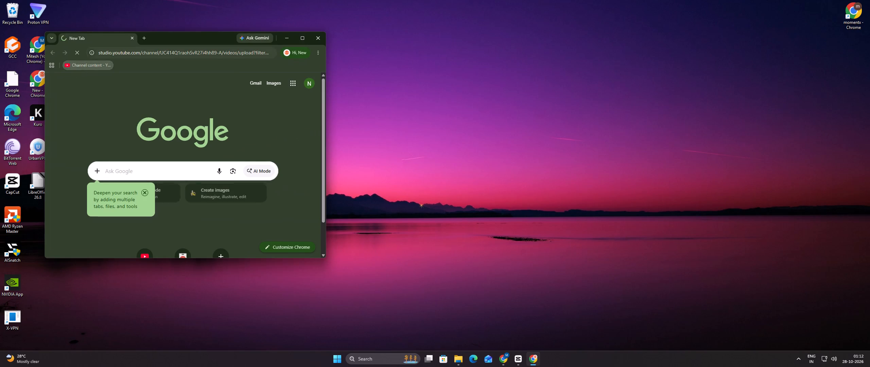
pyautogui.click(302, 38)
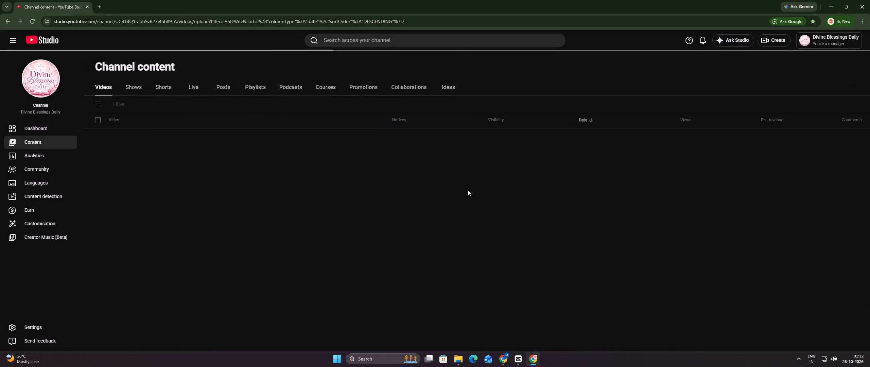
pyautogui.scroll(1, 761, 149)
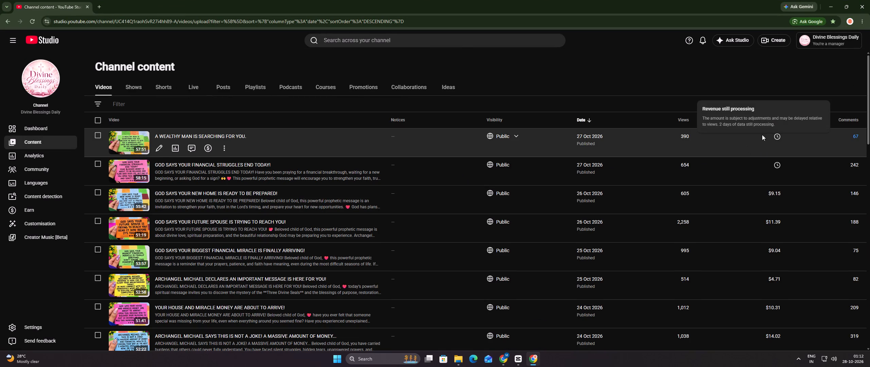
# Start a new video upload to the channel with the file z1 from the D: drive.
pyautogui.click(776, 43)
pyautogui.click(775, 56)
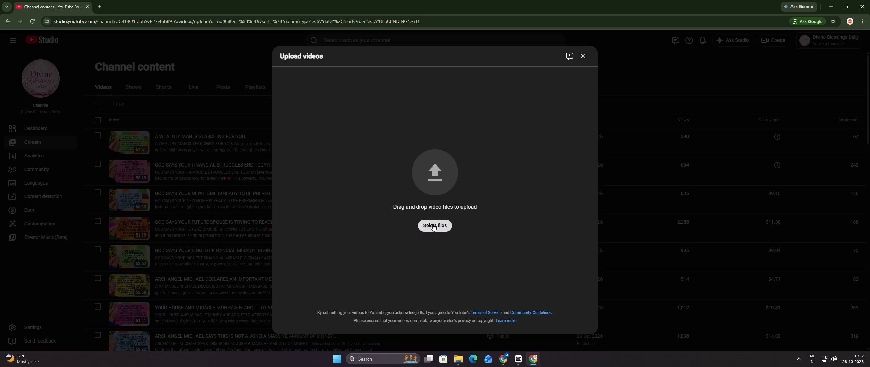
pyautogui.click(433, 224)
pyautogui.click(29, 279)
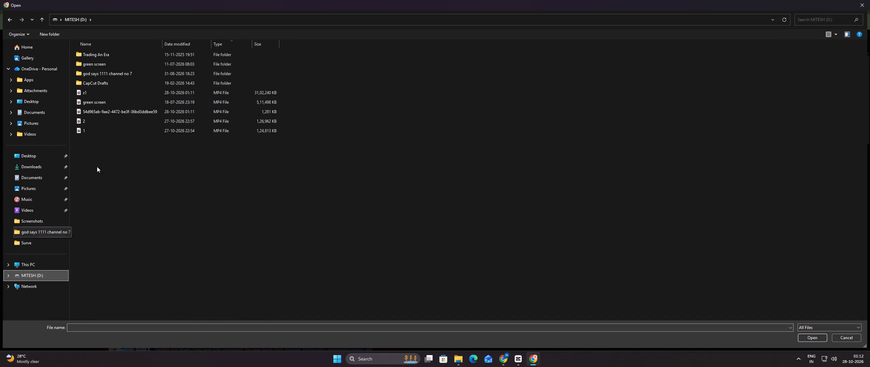
pyautogui.doubleClick(110, 95)
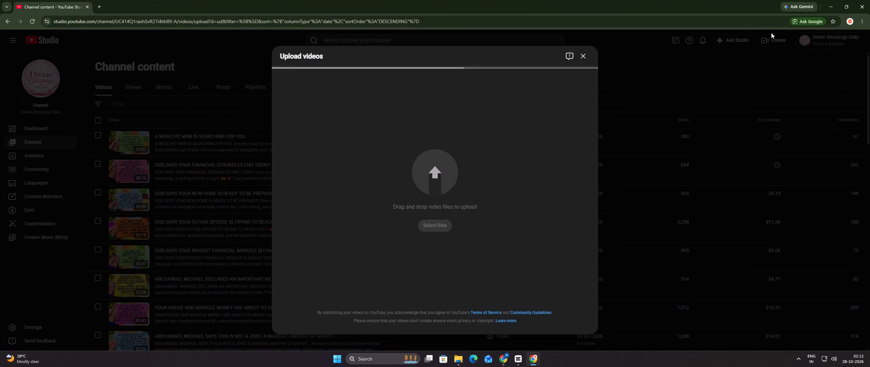
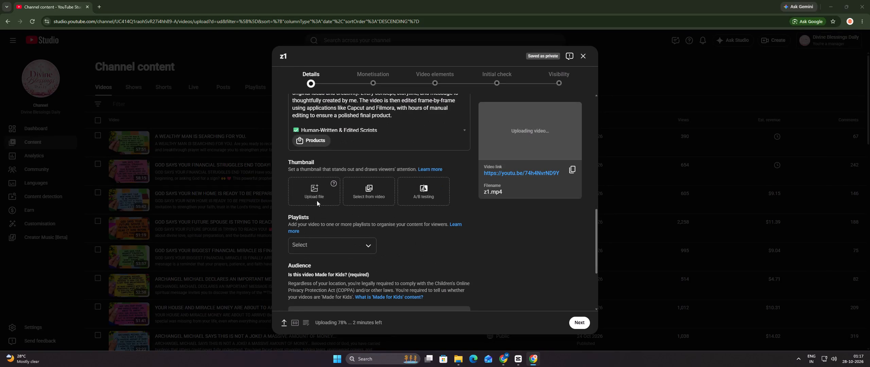
# Set the video's thumbnail to the z1 image from the Downloads folder.
pyautogui.click(48, 165)
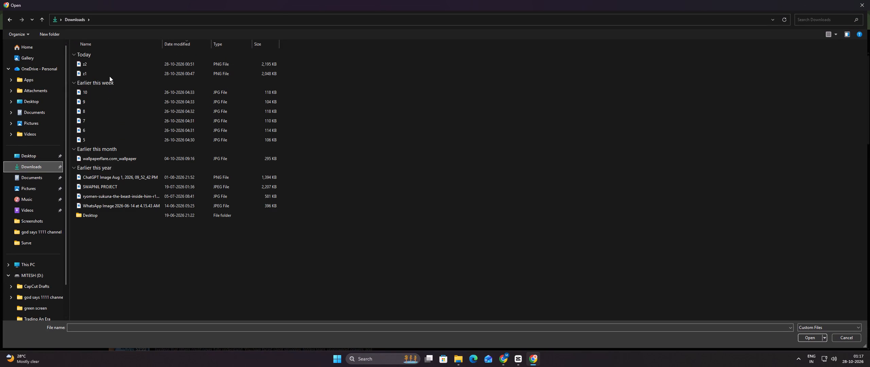
pyautogui.doubleClick(110, 75)
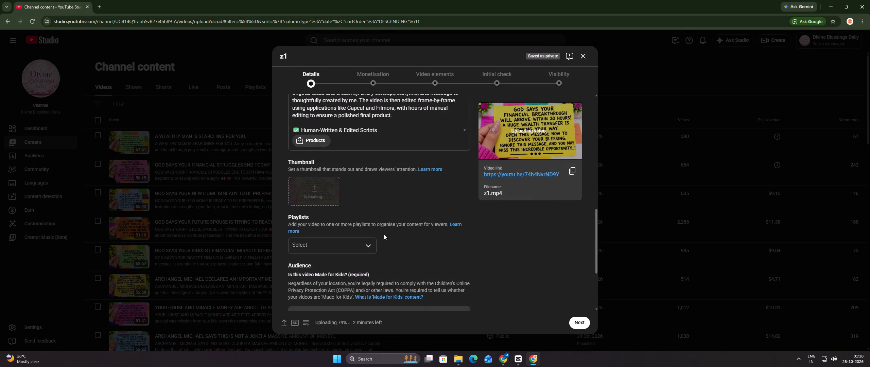
# Select a playlist for the video in the Playlists section.
pyautogui.click(362, 246)
pyautogui.click(346, 208)
pyautogui.click(408, 325)
# Answer the required Made for Kids question in the Audience section of the video details.
pyautogui.scroll(-3, 387, 244)
pyautogui.click(329, 254)
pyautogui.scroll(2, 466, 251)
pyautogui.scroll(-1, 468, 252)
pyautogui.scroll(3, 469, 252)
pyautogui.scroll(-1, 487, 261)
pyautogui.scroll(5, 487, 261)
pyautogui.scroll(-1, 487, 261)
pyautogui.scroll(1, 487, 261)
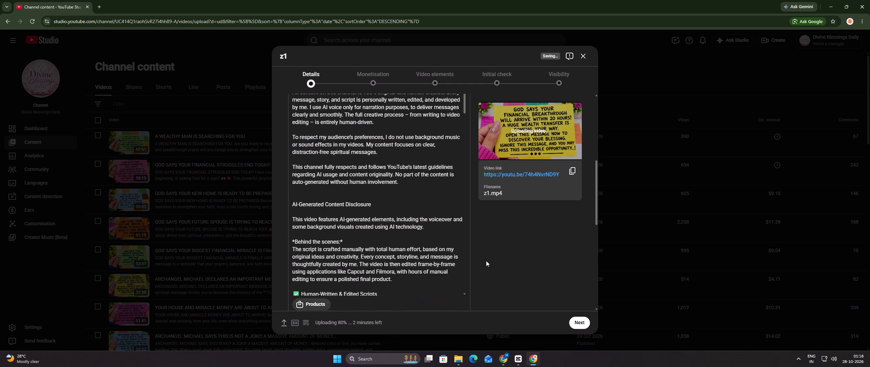
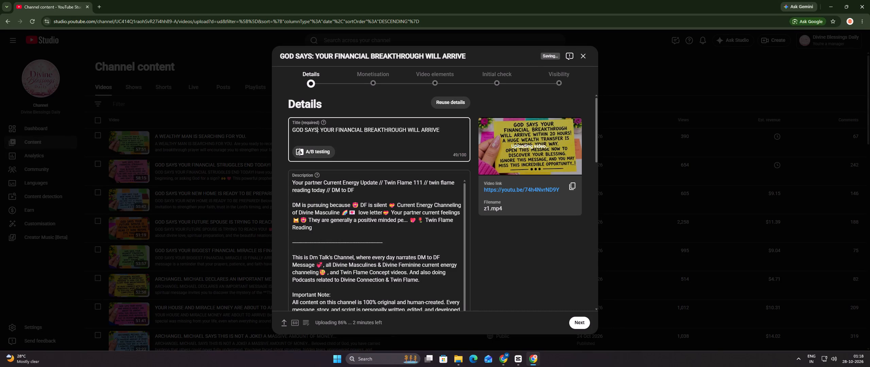
# Edit the video title to read "GOD SAYS YOUR FINANCIAL BREAKTHROUGH WILL ARRIVE.", without the colon and with a closing full stop.
pyautogui.click(319, 130)
pyautogui.press('BackSpace')
pyautogui.click(438, 130)
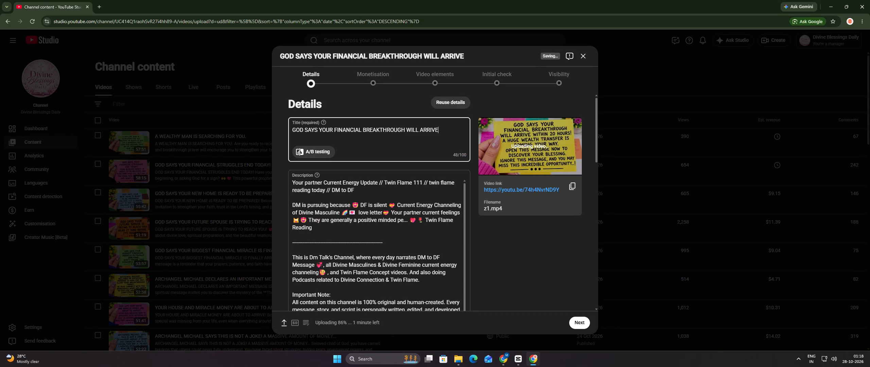
pyautogui.press('.')
# Copy the full video title into the start of the description, separated from the existing text by a blank line.
pyautogui.tripleClick(390, 131)
pyautogui.rightClick(390, 131)
pyautogui.rightClick(390, 131)
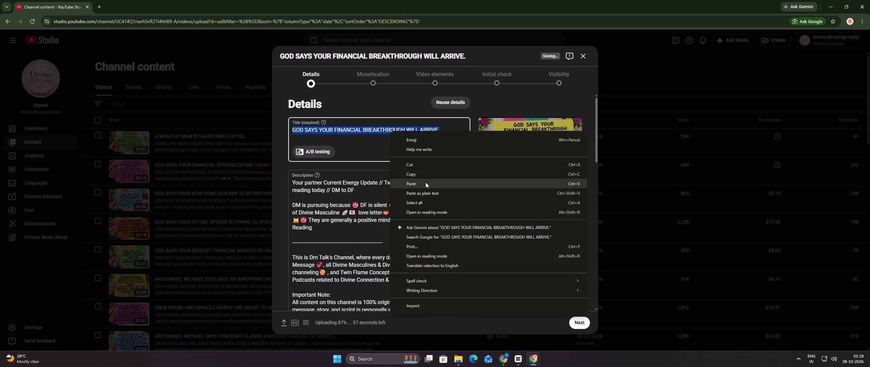
pyautogui.click(422, 175)
pyautogui.click(292, 183)
pyautogui.rightClick(292, 183)
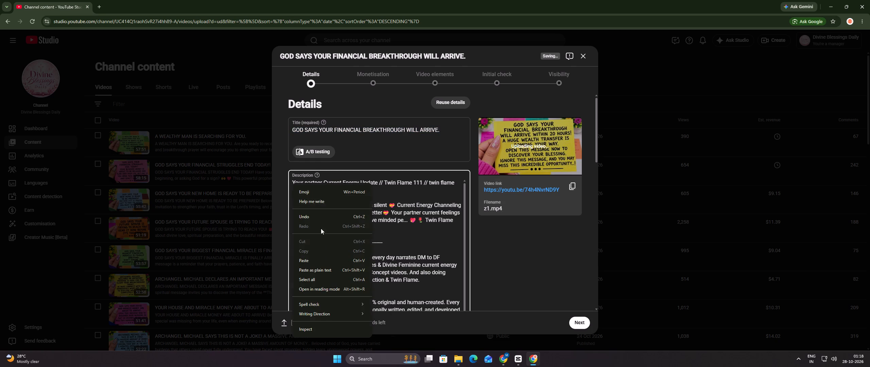
pyautogui.click(330, 257)
pyautogui.press('Return')
pyautogui.press('Return')
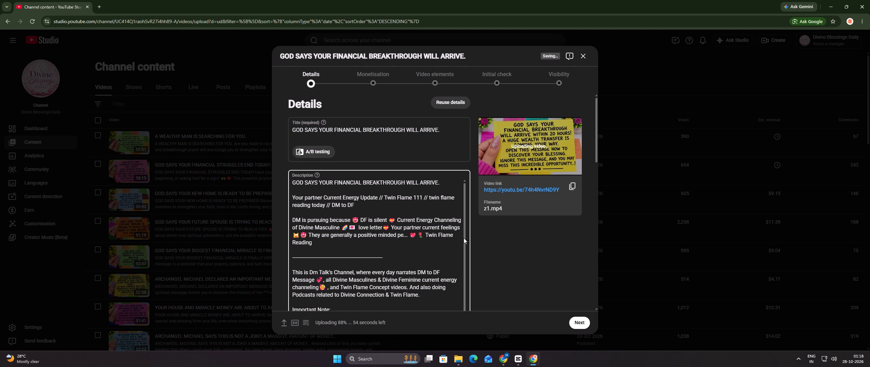
# Review the completed video details, including the description, thumbnail, playlist and audience settings.
pyautogui.scroll(-10, 473, 241)
pyautogui.scroll(3, 474, 247)
pyautogui.scroll(-1, 474, 247)
pyautogui.scroll(2, 474, 247)
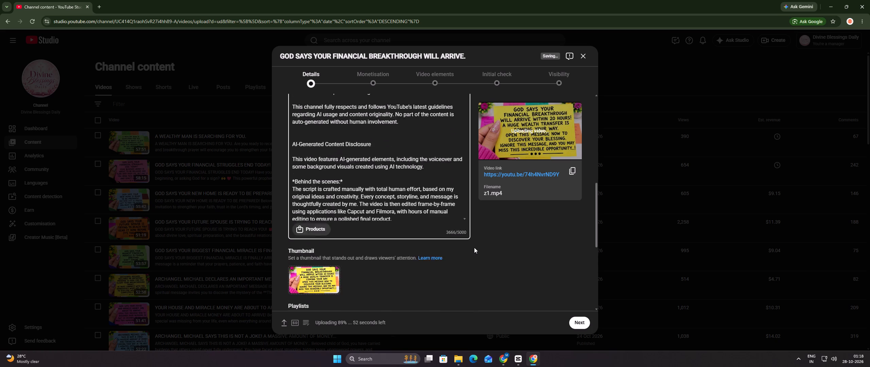
pyautogui.scroll(5, 474, 247)
pyautogui.scroll(-15, 474, 247)
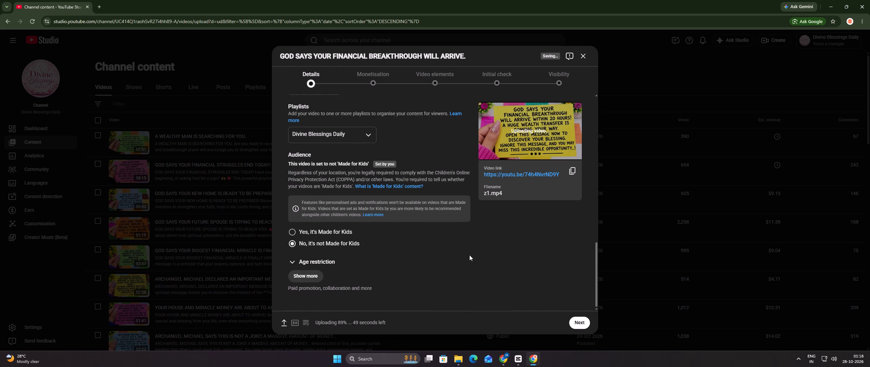
pyautogui.scroll(17, 466, 270)
pyautogui.scroll(-1, 436, 249)
pyautogui.scroll(6, 436, 249)
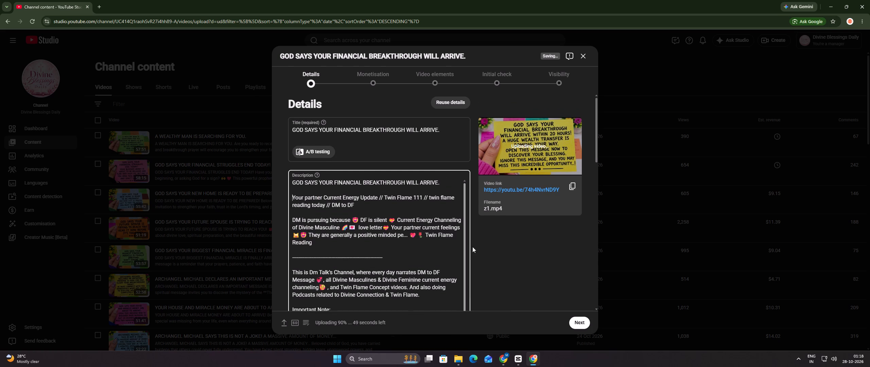
# Proceed to the Monetisation stage and set watch page ads and YouTube Premium to On.
pyautogui.click(582, 322)
pyautogui.click(367, 154)
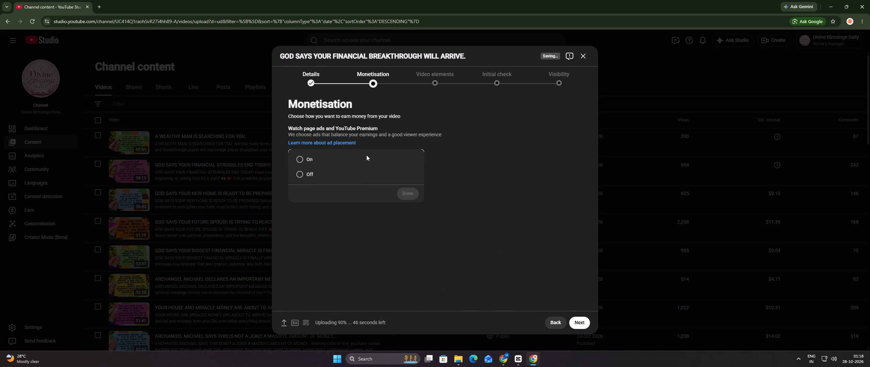
pyautogui.click(334, 160)
pyautogui.click(405, 194)
# Complete the Ad suitability questionnaire with "None of the above" and submit the rating.
pyautogui.click(580, 324)
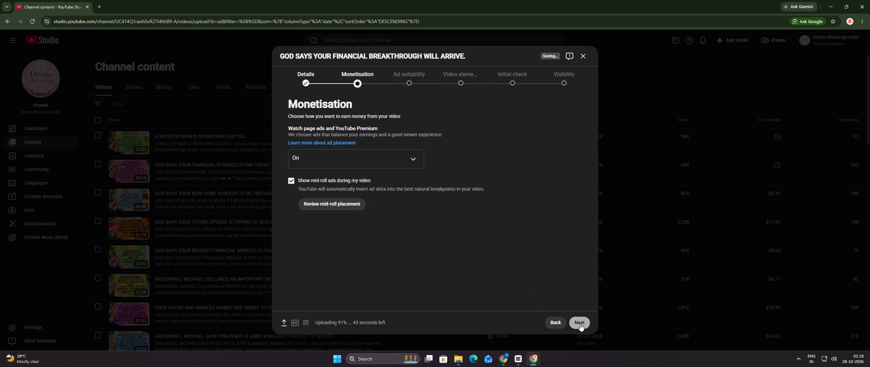
pyautogui.scroll(-10, 476, 275)
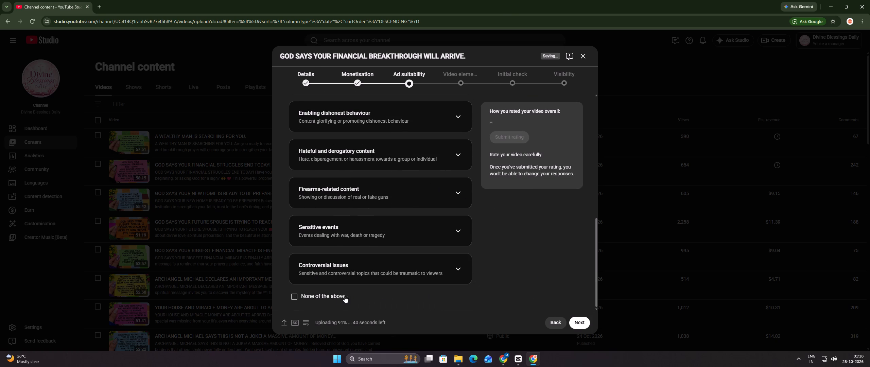
pyautogui.click(336, 295)
pyautogui.scroll(-1, 513, 241)
pyautogui.scroll(3, 514, 240)
pyautogui.click(509, 141)
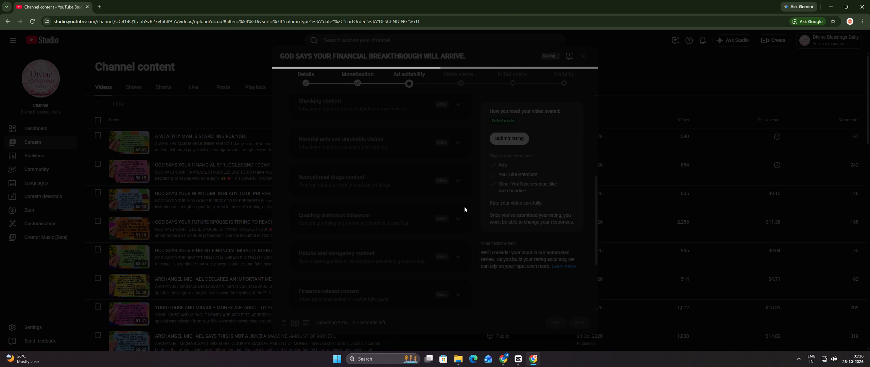
pyautogui.scroll(4, 453, 233)
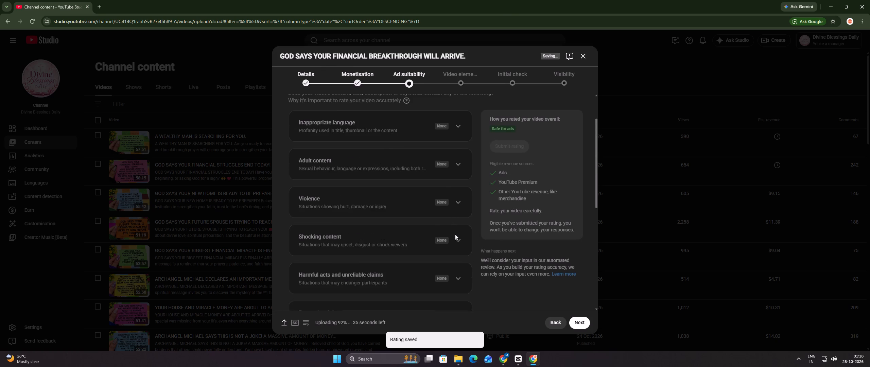
pyautogui.scroll(5, 472, 227)
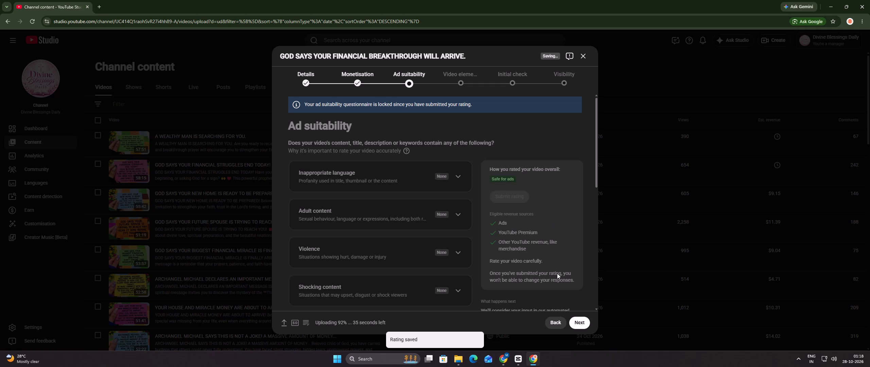
# Advance past the Video elements and Initial check stages to the Visibility stage, leaving both without additions.
pyautogui.click(576, 325)
pyautogui.click(578, 325)
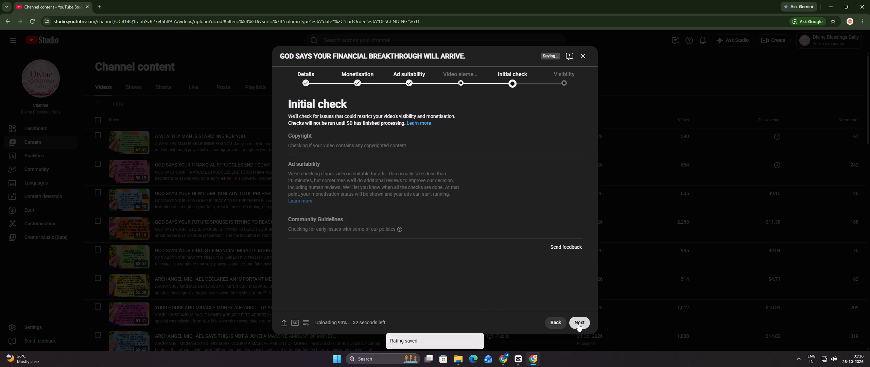
pyautogui.click(578, 324)
pyautogui.scroll(-5, 545, 277)
pyautogui.scroll(5, 545, 277)
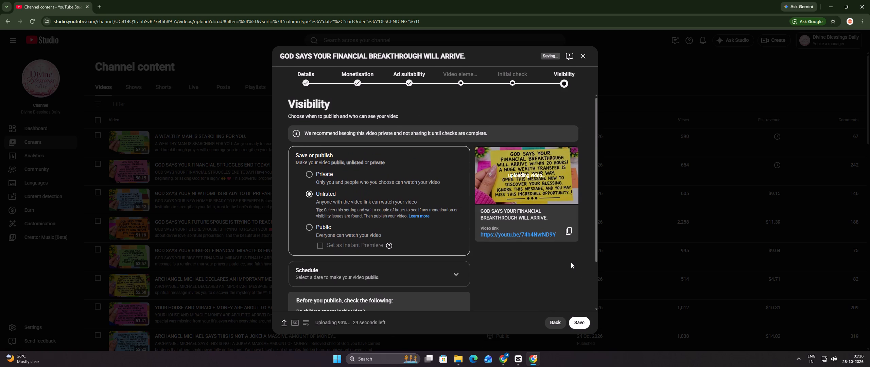
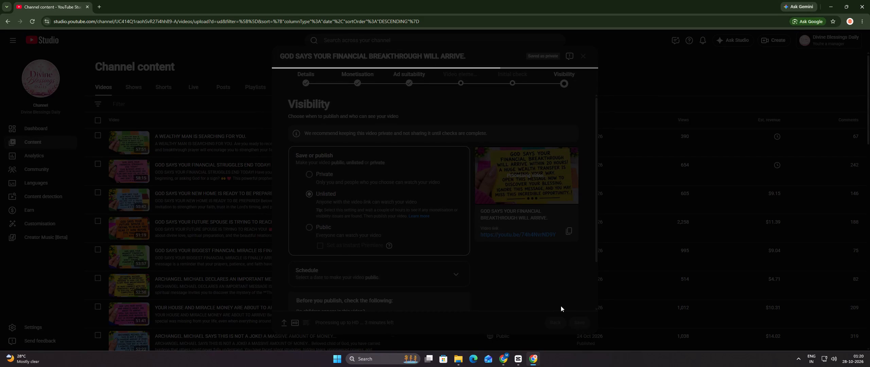
# Finish saving the uploaded video with Unlisted visibility.
pyautogui.click(459, 223)
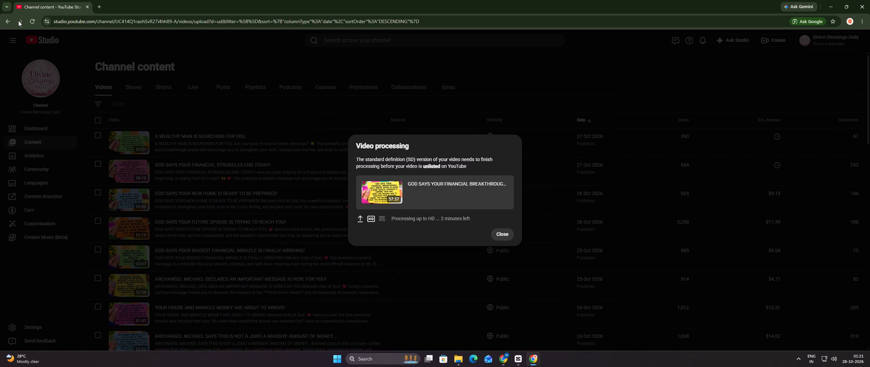
# Refresh the channel content list and dismiss the reopened upload window, glancing at the running export in CapCut in between.
pyautogui.click(28, 22)
pyautogui.click(514, 357)
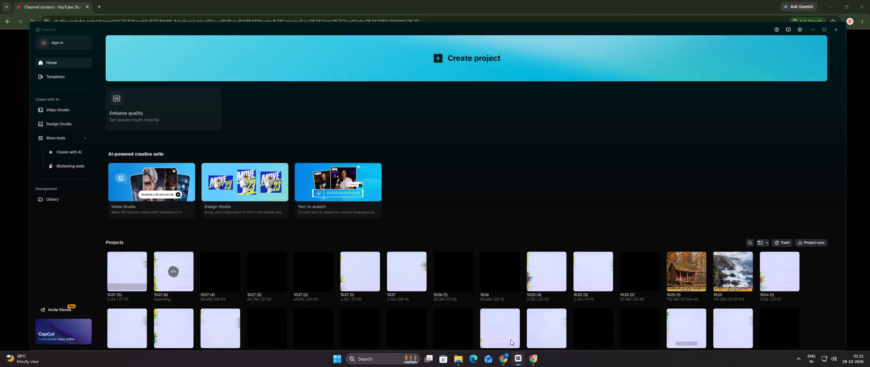
pyautogui.click(838, 8)
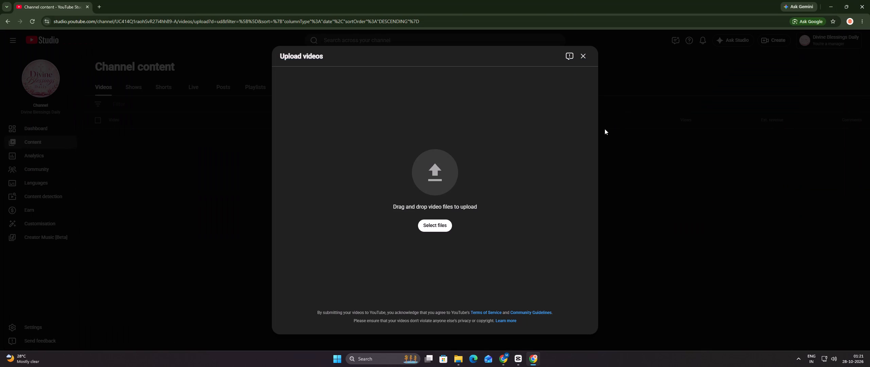
pyautogui.click(584, 58)
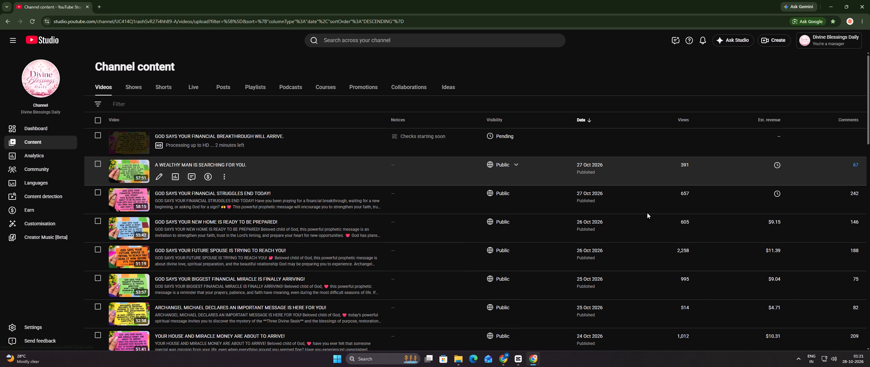
# Read through the unresponded viewer comments on "A WEALTHY MAN IS SEARCHING FOR YOU." and return to the channel content.
pyautogui.click(192, 179)
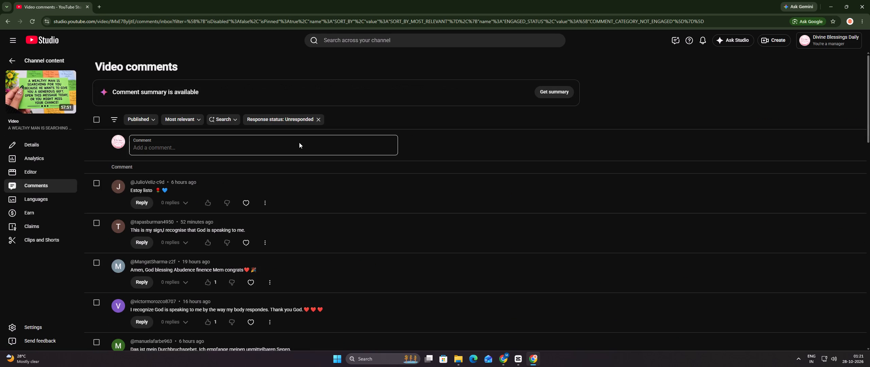
pyautogui.scroll(-1, 378, 290)
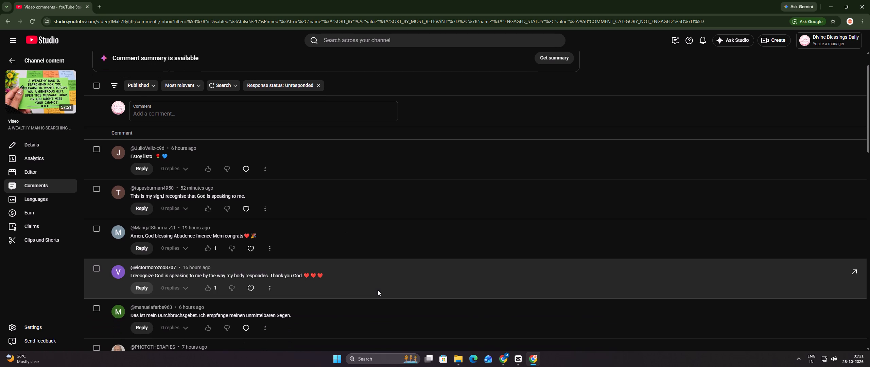
pyautogui.scroll(-1, 378, 290)
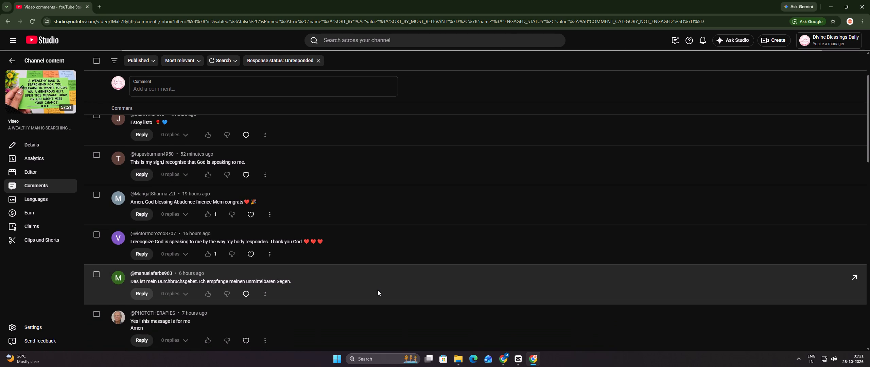
pyautogui.scroll(-4, 378, 290)
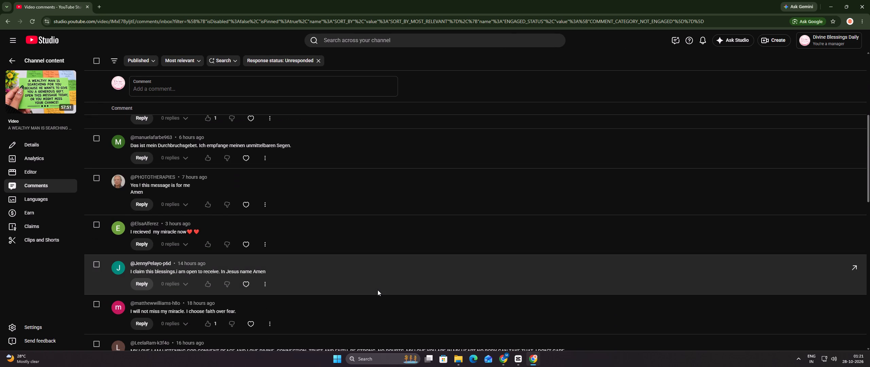
pyautogui.scroll(-7, 378, 290)
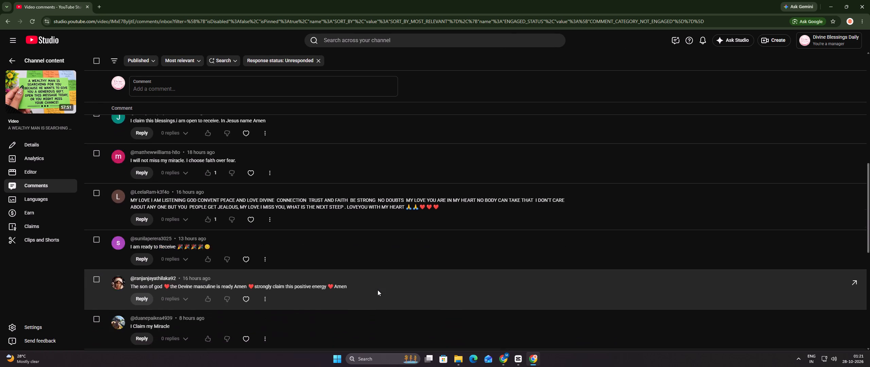
pyautogui.scroll(-4, 378, 290)
pyautogui.scroll(5, 378, 290)
pyautogui.scroll(-1, 378, 290)
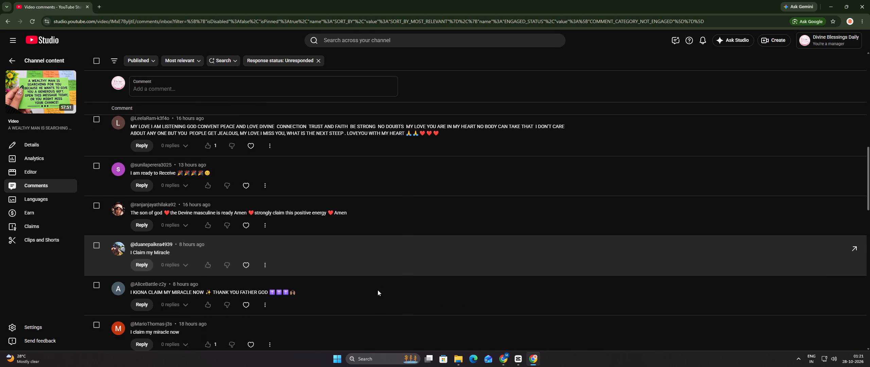
pyautogui.scroll(-11, 378, 290)
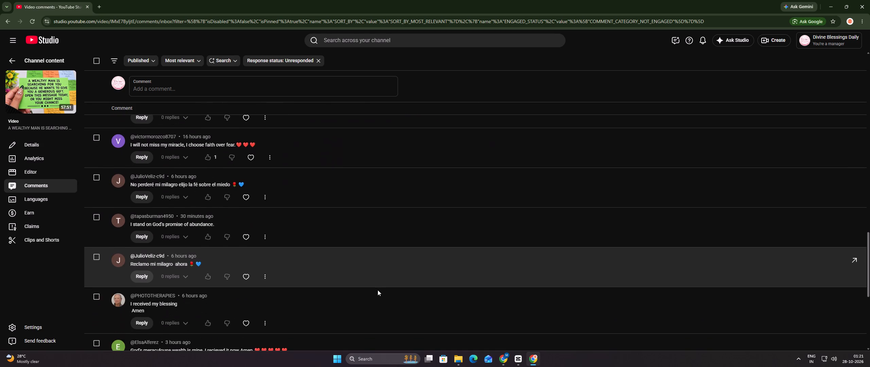
pyautogui.scroll(3, 378, 290)
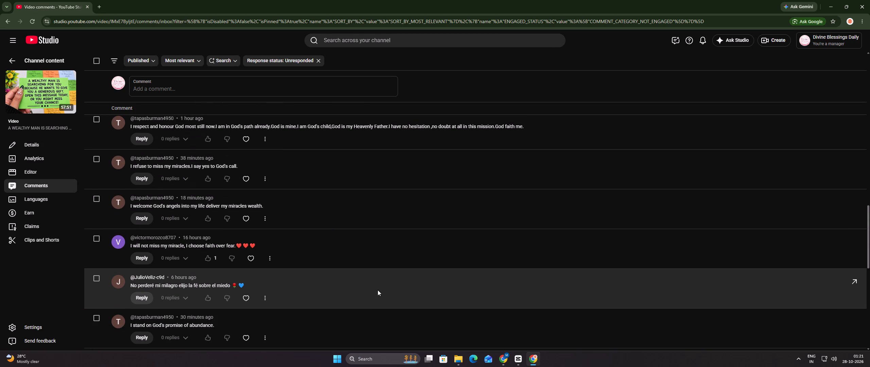
pyautogui.scroll(-1, 378, 290)
pyautogui.scroll(1, 378, 290)
pyautogui.scroll(-7, 378, 290)
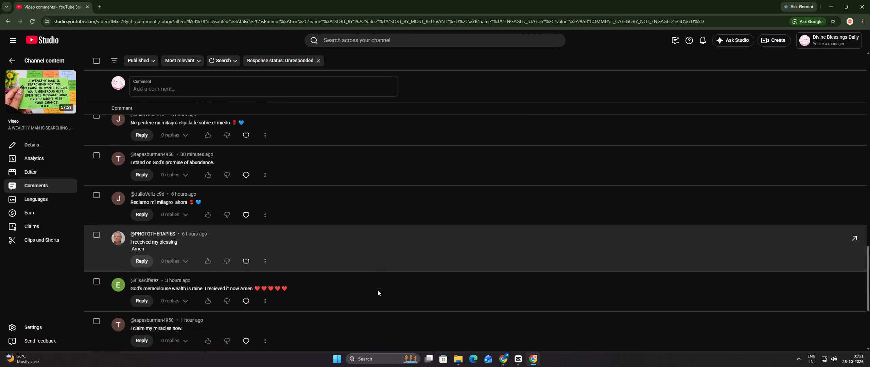
pyautogui.scroll(-6, 378, 290)
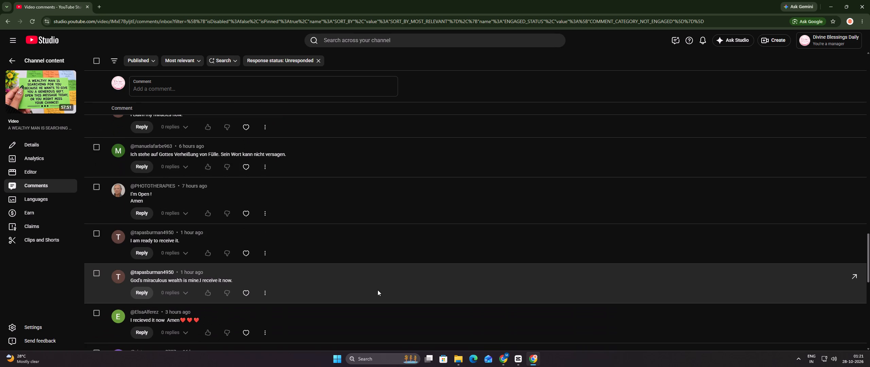
pyautogui.scroll(-11, 378, 290)
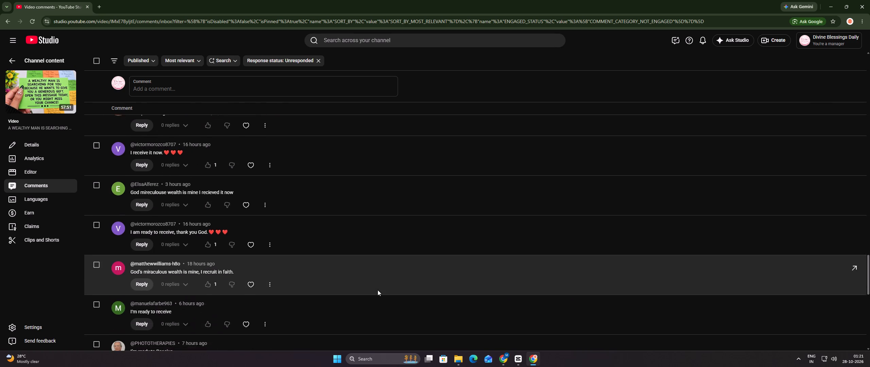
pyautogui.scroll(-7, 378, 290)
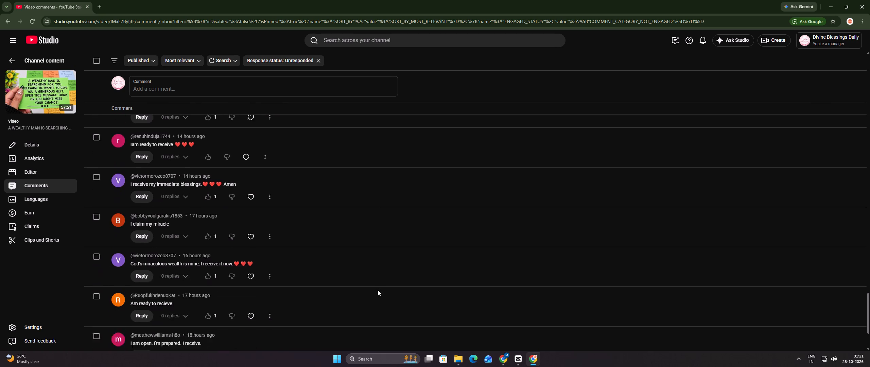
pyautogui.scroll(-1, 378, 290)
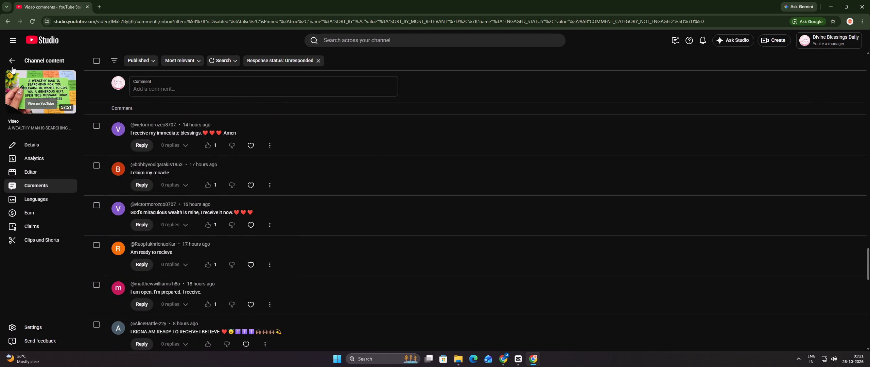
pyautogui.click(10, 60)
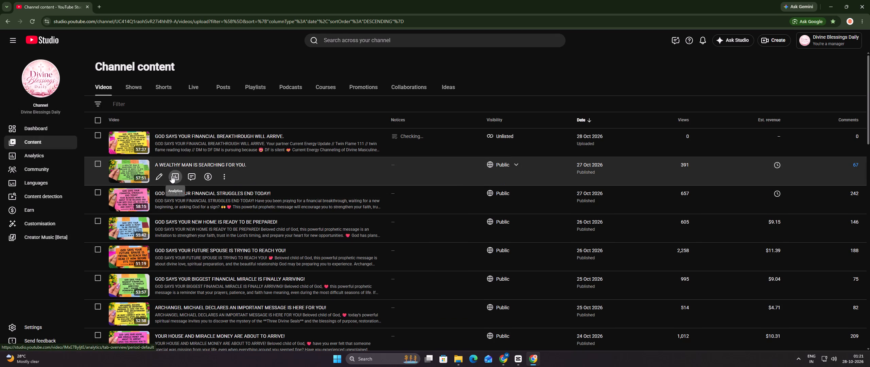
# Examine the engagement and revenue analytics of "A WEALTHY MAN IS SEARCHING FOR YOU." and return to the channel content.
pyautogui.click(171, 176)
pyautogui.click(181, 95)
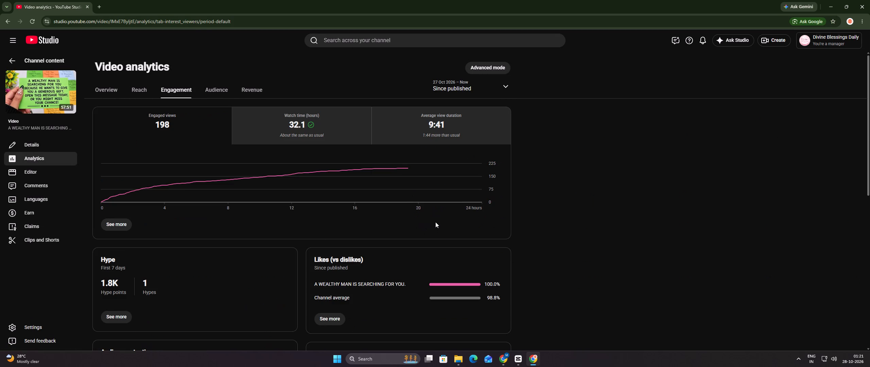
pyautogui.click(243, 92)
pyautogui.scroll(-1, 516, 233)
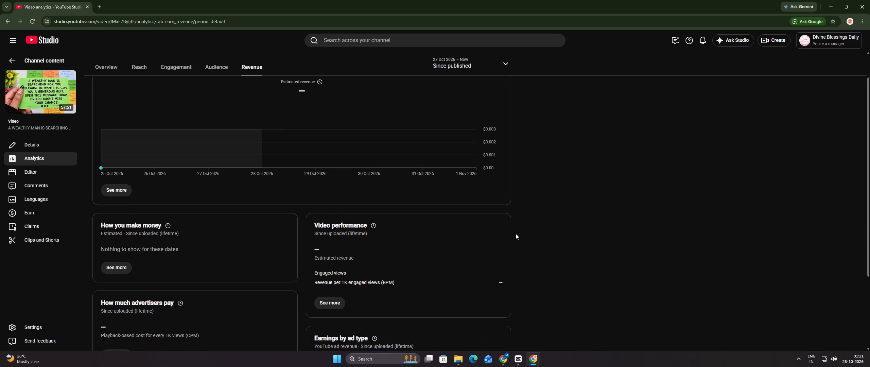
pyautogui.scroll(1, 516, 233)
pyautogui.click(12, 57)
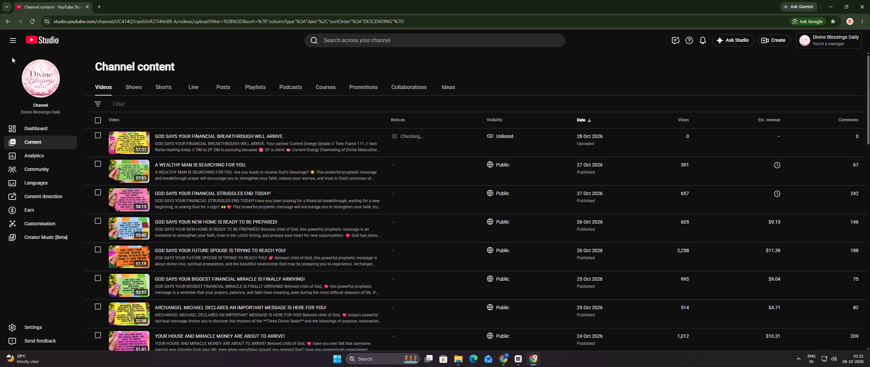
# Look over the channel's analytics overview and its dashboard.
pyautogui.click(43, 152)
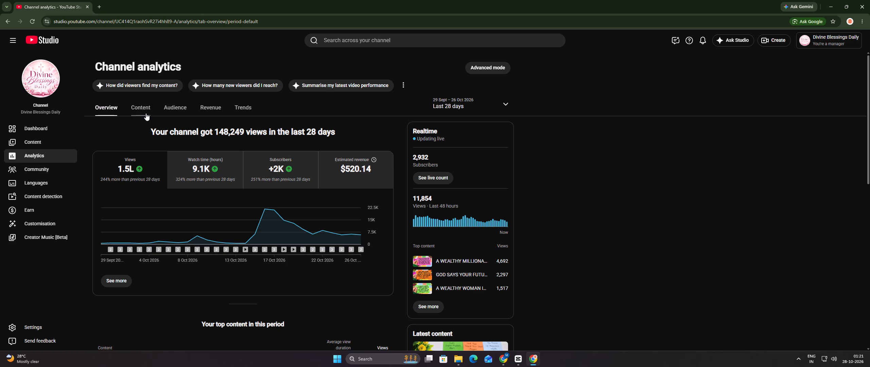
pyautogui.click(49, 135)
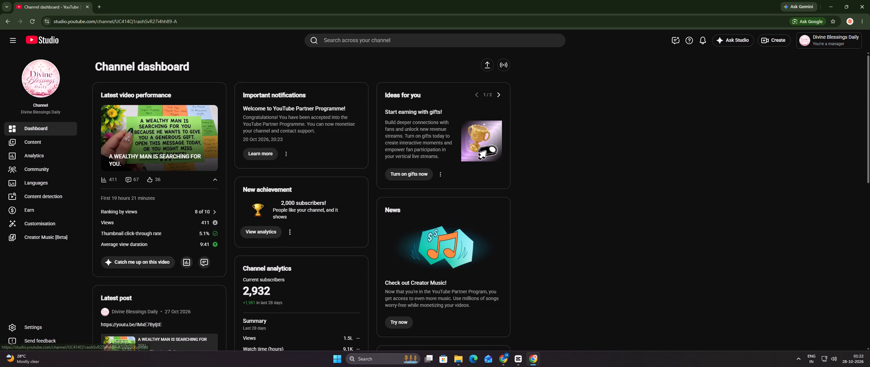
pyautogui.click(60, 145)
pyautogui.click(55, 129)
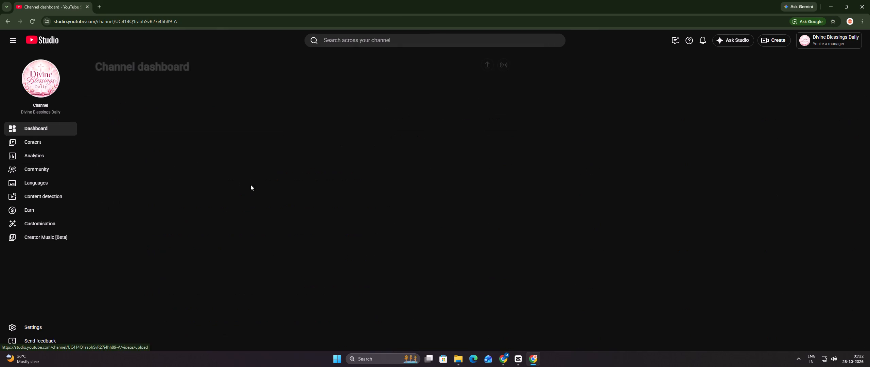
# Open the details of "GOD SAYS YOUR FINANCIAL BREAKTHROUGH WILL ARRIVE." from the channel content and review its description, thumbnail and playlist.
pyautogui.click(50, 147)
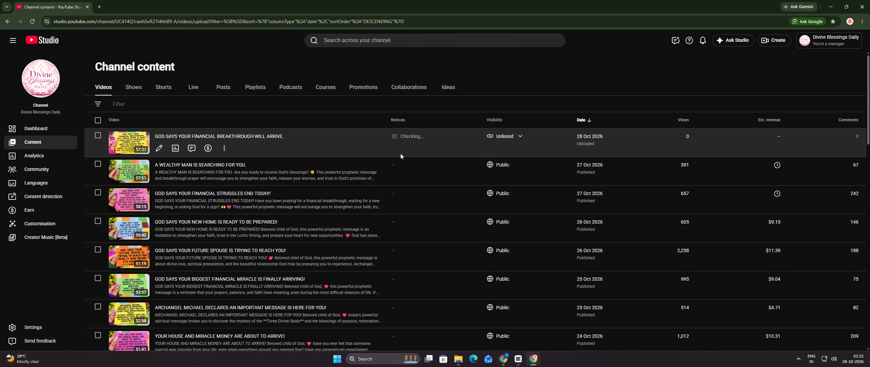
pyautogui.click(155, 152)
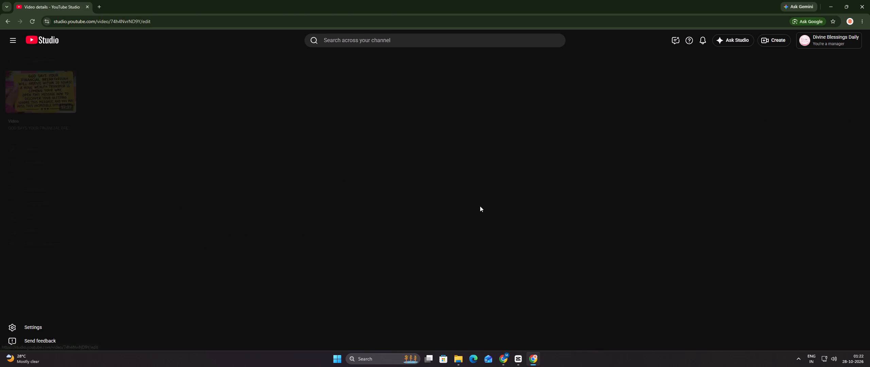
pyautogui.scroll(-9, 485, 230)
pyautogui.scroll(2, 479, 242)
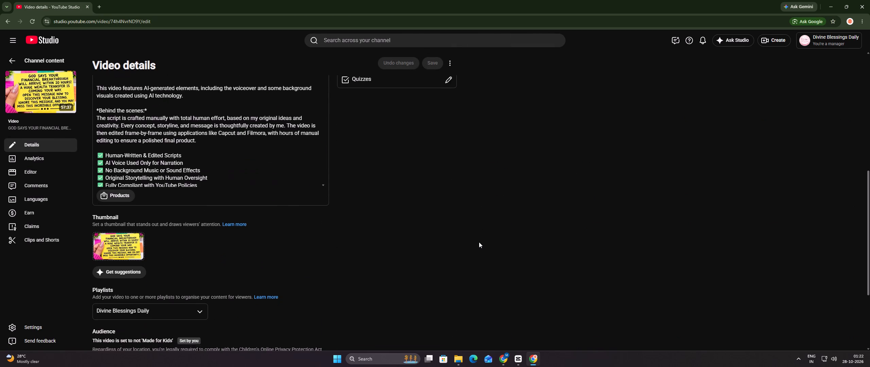
pyautogui.scroll(9, 479, 242)
# Schedule the video as public for 28 Oct 2026 at 02:30 and save the changes.
pyautogui.click(432, 250)
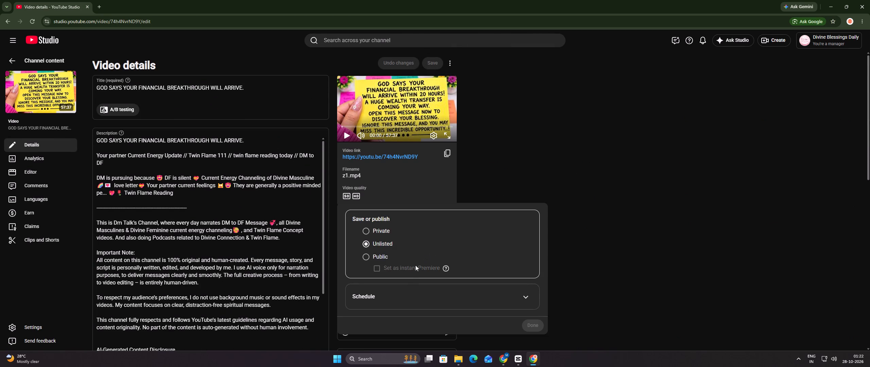
pyautogui.click(414, 291)
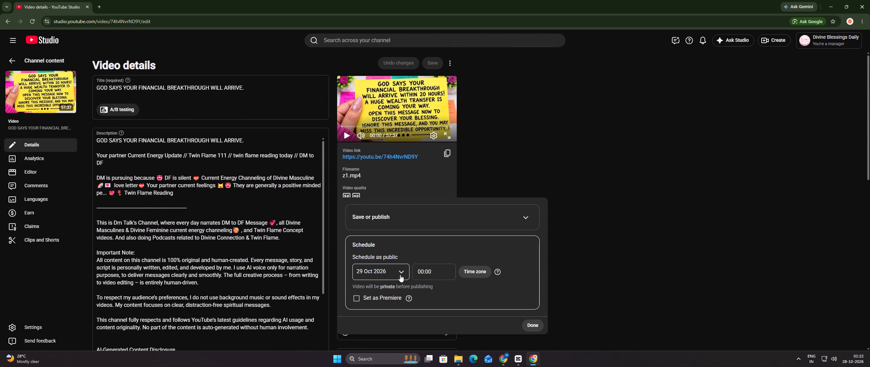
pyautogui.click(400, 275)
pyautogui.click(384, 227)
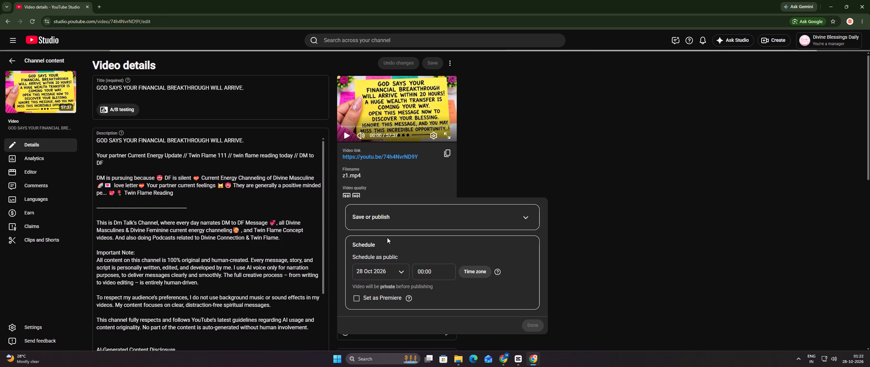
pyautogui.click(442, 273)
pyautogui.scroll(3, 433, 200)
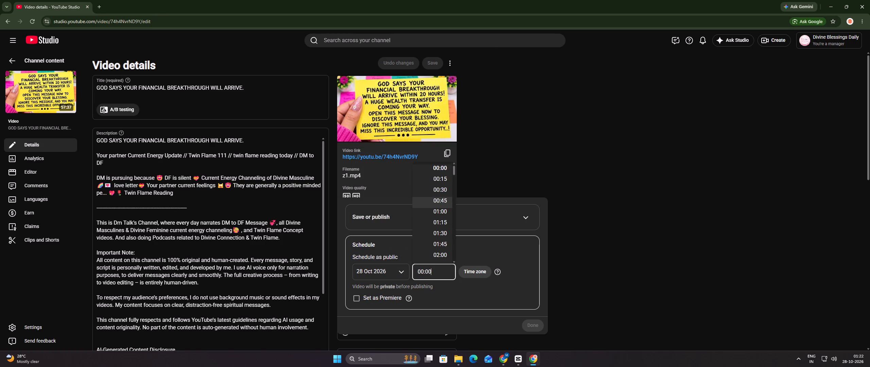
pyautogui.scroll(-1, 442, 204)
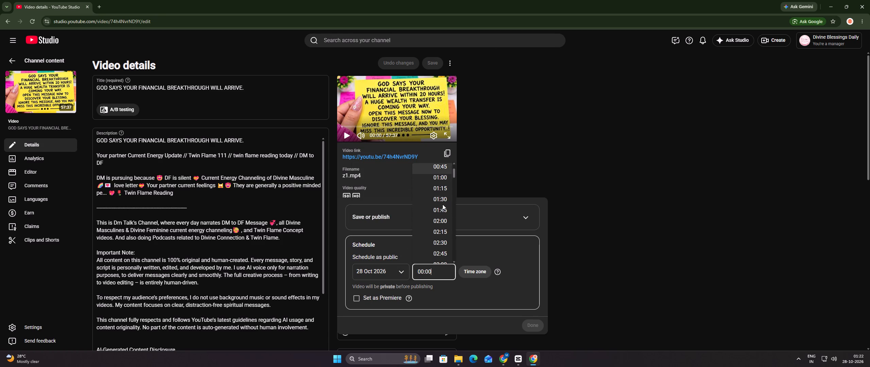
pyautogui.click(445, 242)
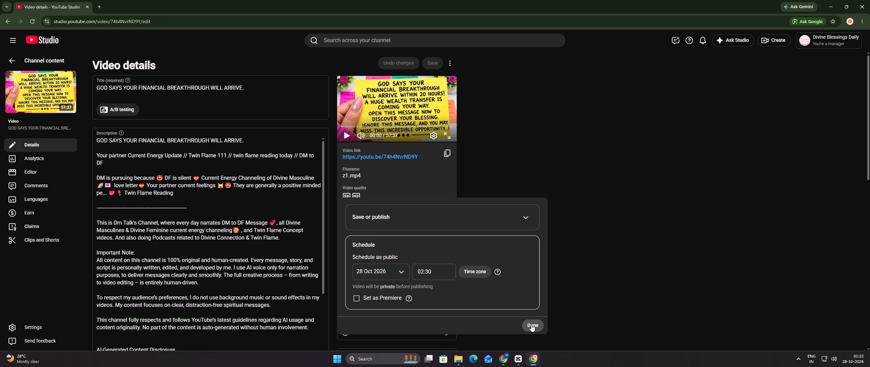
pyautogui.click(531, 324)
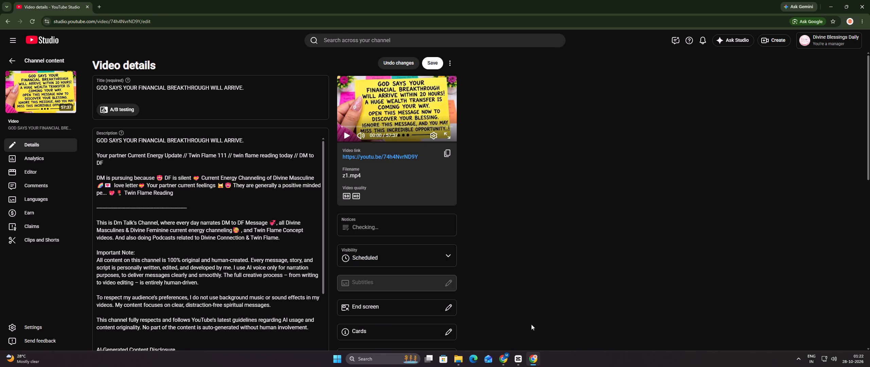
pyautogui.click(436, 63)
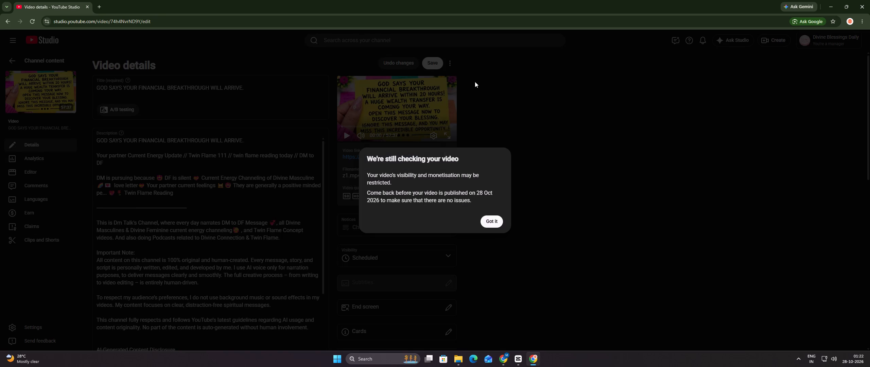
pyautogui.click(493, 224)
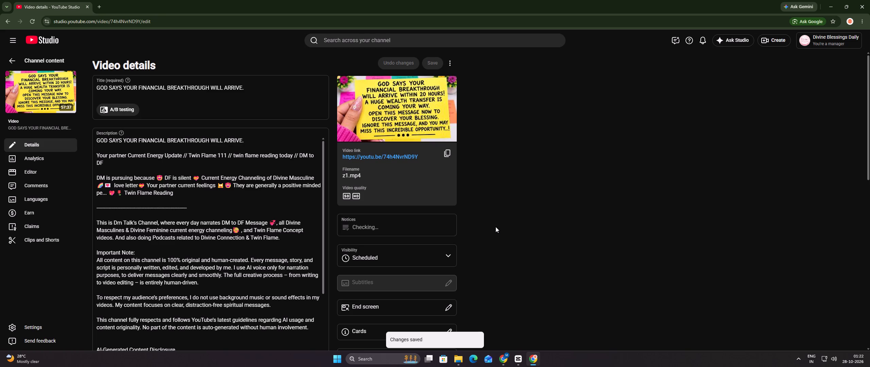
# Copy the video's link and open the posts section of the Divine Blessings Daily public channel page in a new tab.
pyautogui.click(451, 158)
pyautogui.click(451, 158)
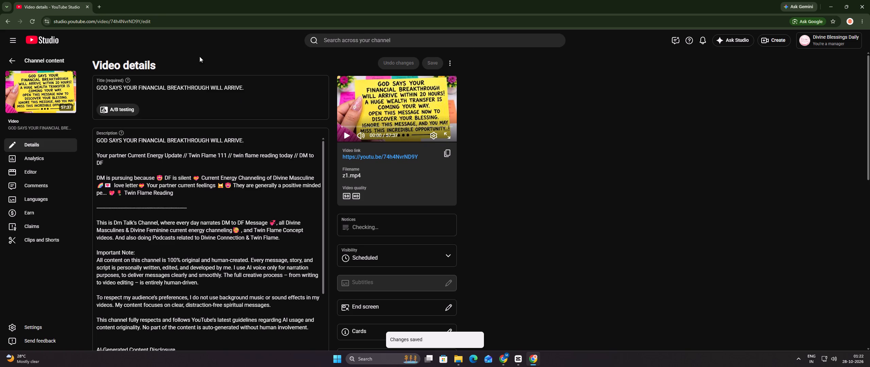
pyautogui.click(101, 5)
pyautogui.click(60, 32)
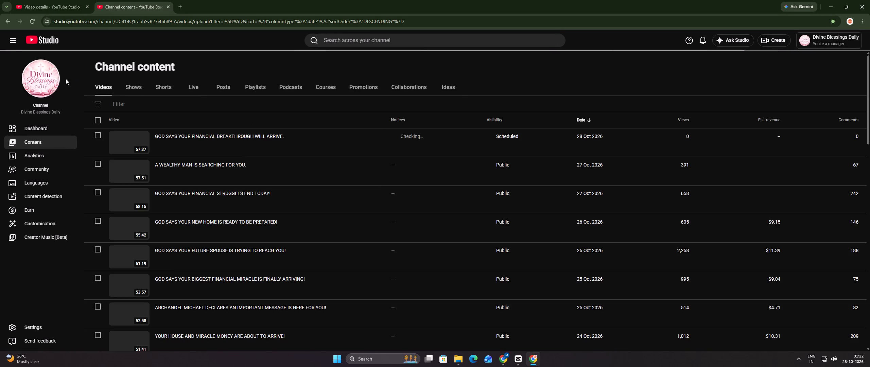
pyautogui.click(42, 80)
pyautogui.click(168, 6)
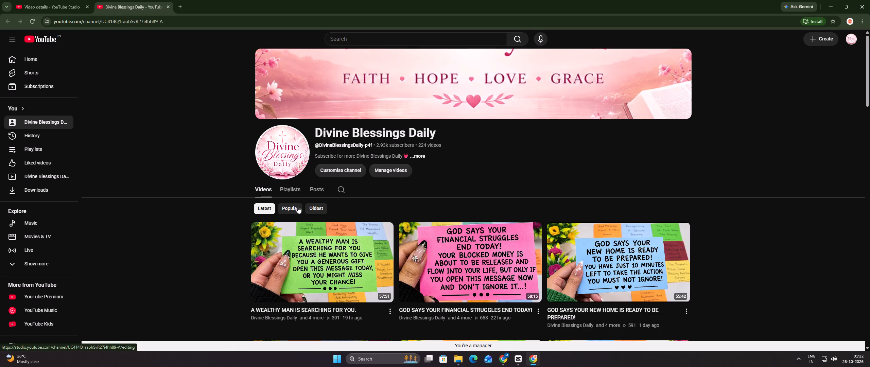
pyautogui.click(317, 192)
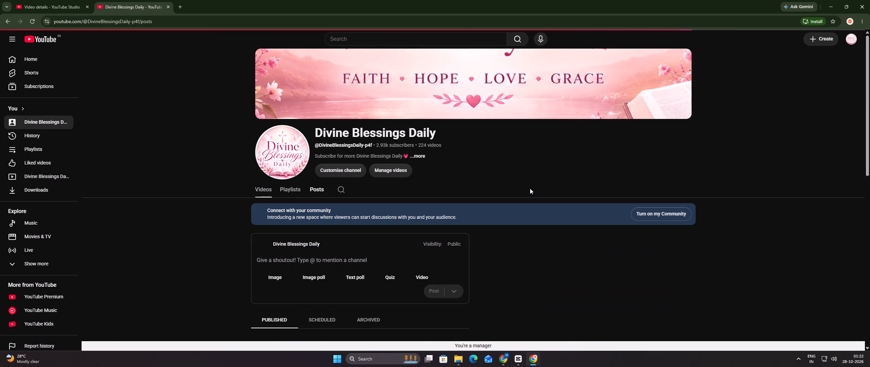
# Attach the video to a new channel post using its copied link, and paste the same link as the post text.
pyautogui.click(413, 280)
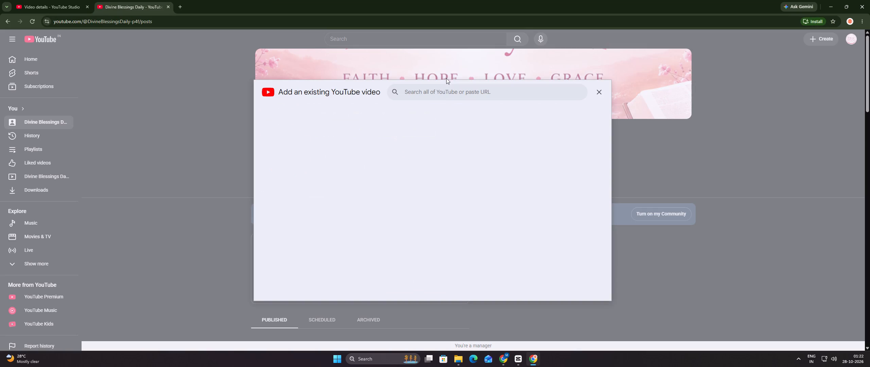
pyautogui.rightClick(445, 97)
pyautogui.click(477, 175)
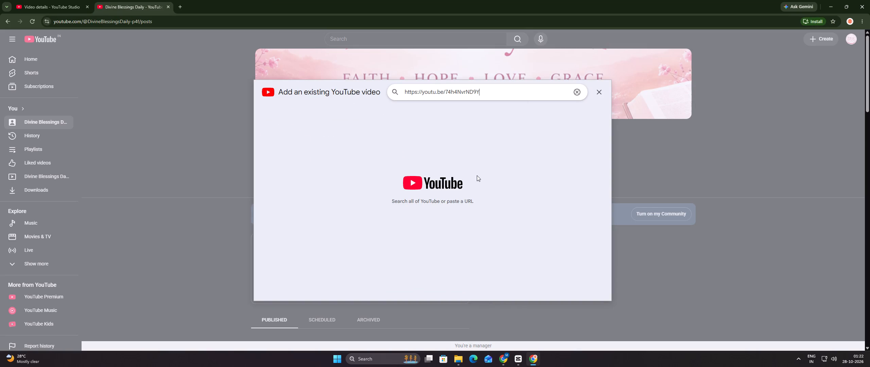
pyautogui.press('Return')
pyautogui.click(485, 139)
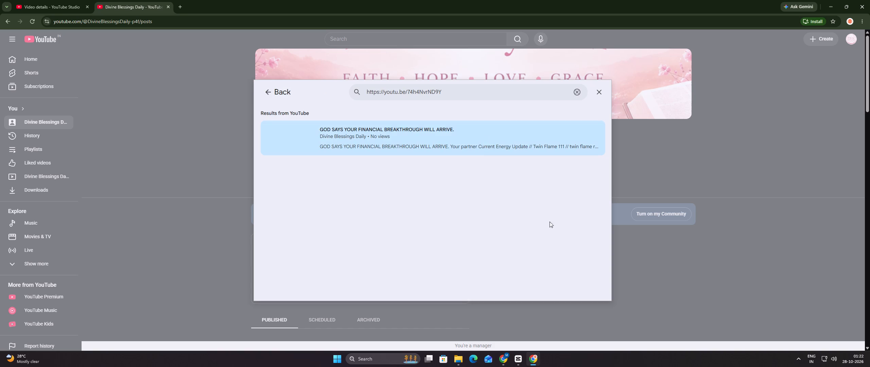
pyautogui.click(586, 288)
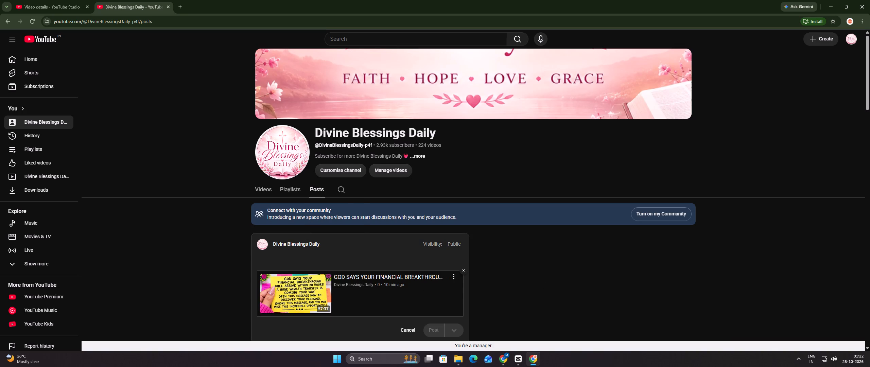
pyautogui.rightClick(284, 263)
pyautogui.click(312, 186)
# Schedule the channel post for Oct 28, 2026 at 2:30 AM local time.
pyautogui.scroll(-1, 540, 254)
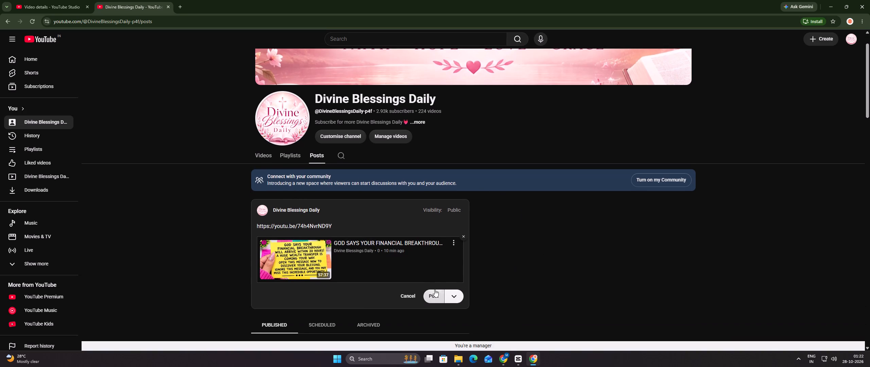
pyautogui.click(451, 294)
pyautogui.click(473, 313)
pyautogui.scroll(-3, 482, 250)
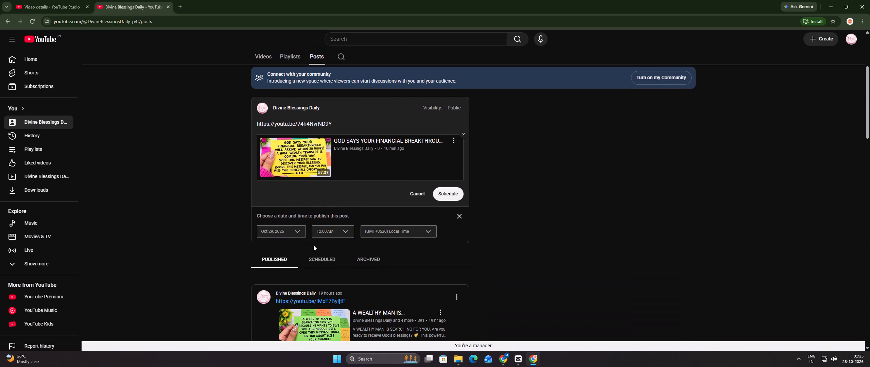
pyautogui.click(299, 230)
pyautogui.click(303, 178)
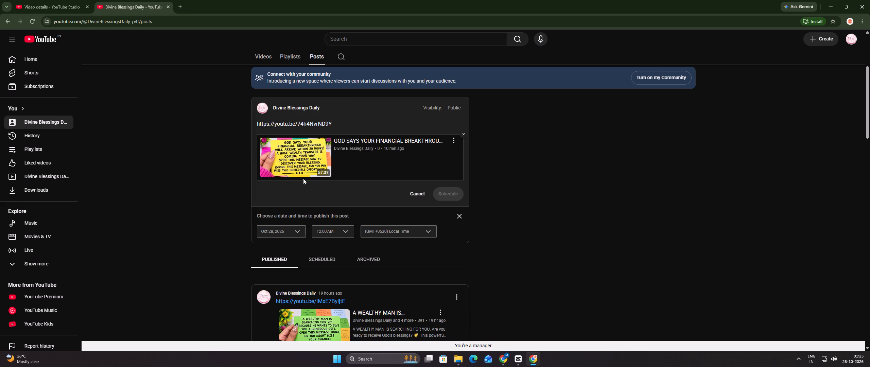
pyautogui.click(347, 228)
pyautogui.scroll(2, 340, 196)
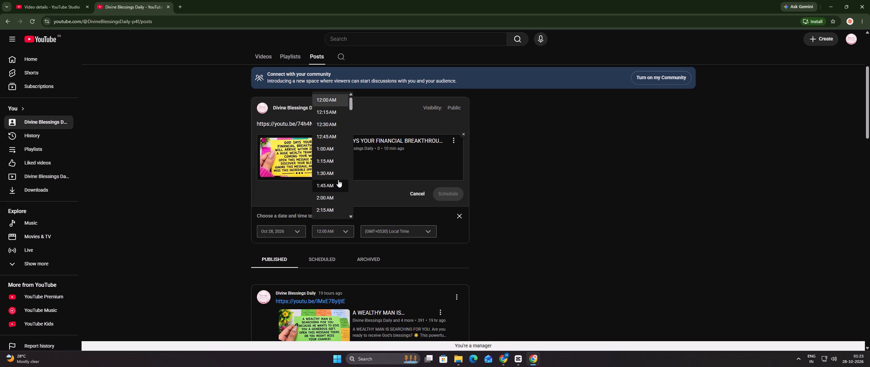
pyautogui.scroll(-1, 338, 180)
pyautogui.click(336, 192)
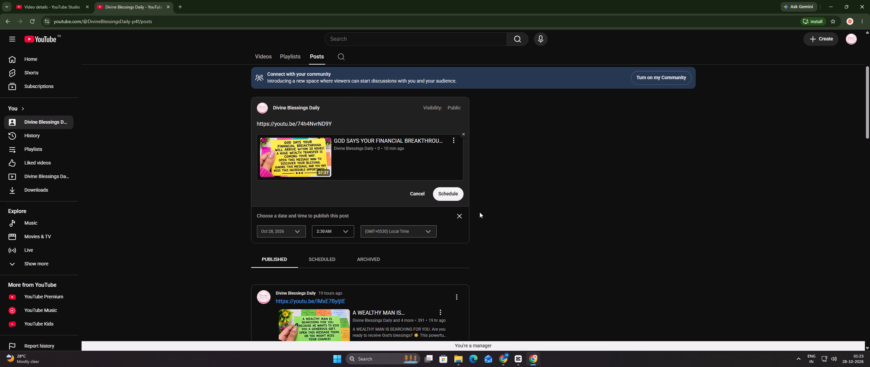
pyautogui.click(456, 193)
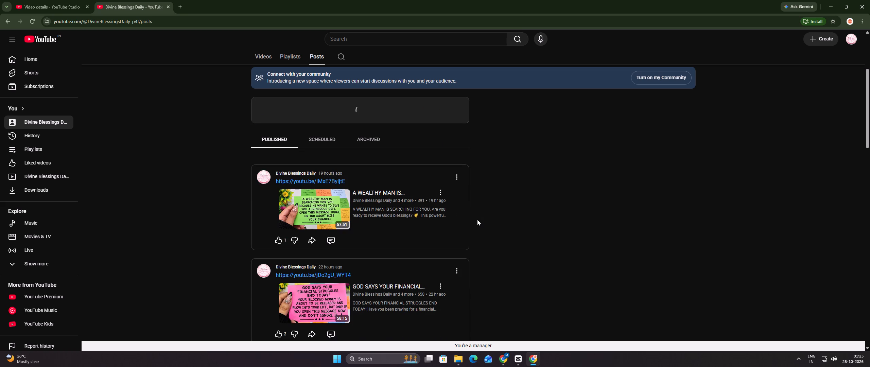
# Check the channel's scheduled posts, reloading the page, and return to the video details in YouTube Studio.
pyautogui.scroll(1, 485, 235)
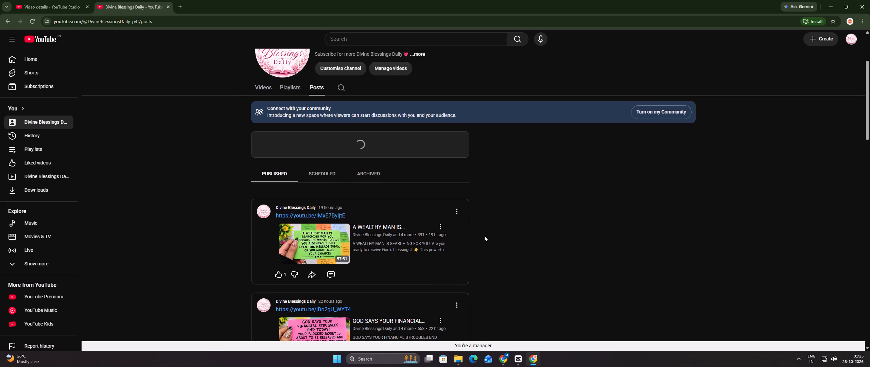
pyautogui.click(315, 210)
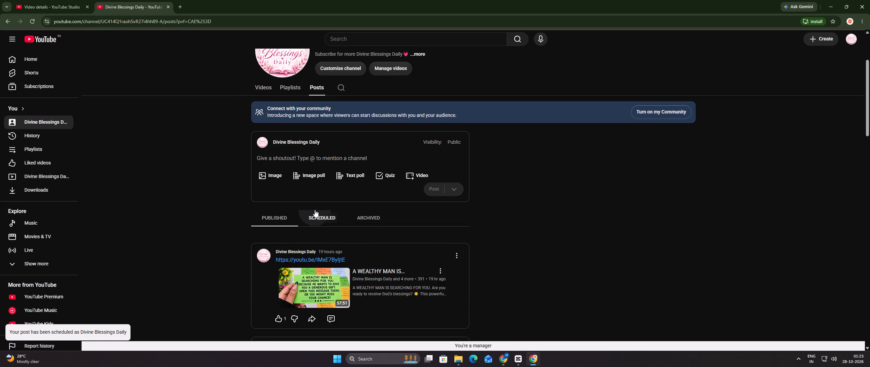
pyautogui.scroll(-5, 503, 230)
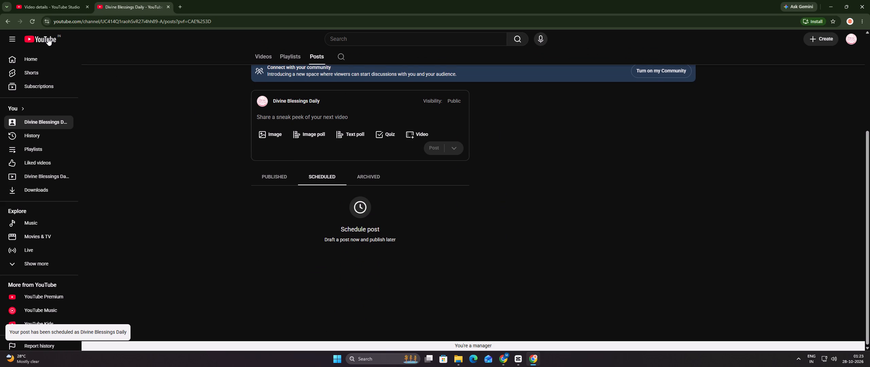
pyautogui.click(32, 17)
pyautogui.click(55, 0)
pyautogui.click(117, 0)
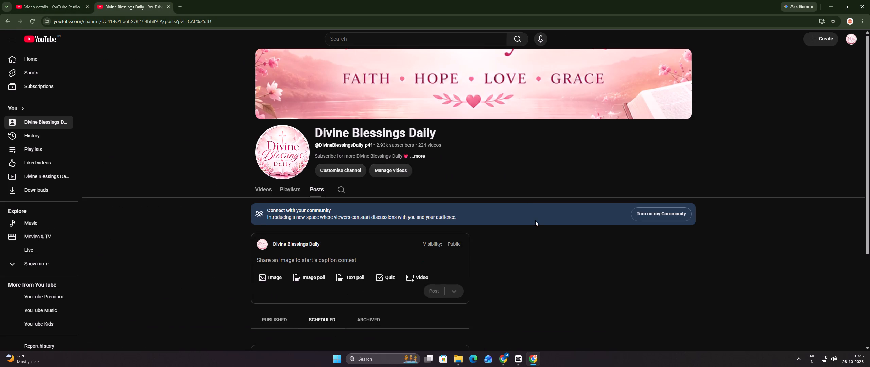
pyautogui.scroll(-6, 533, 245)
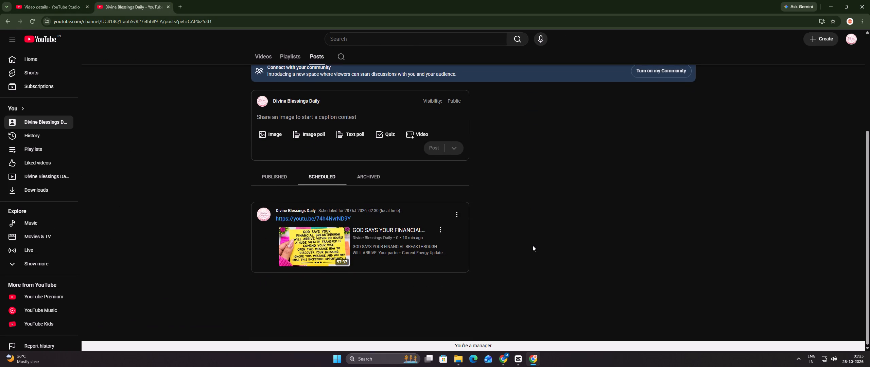
pyautogui.click(169, 9)
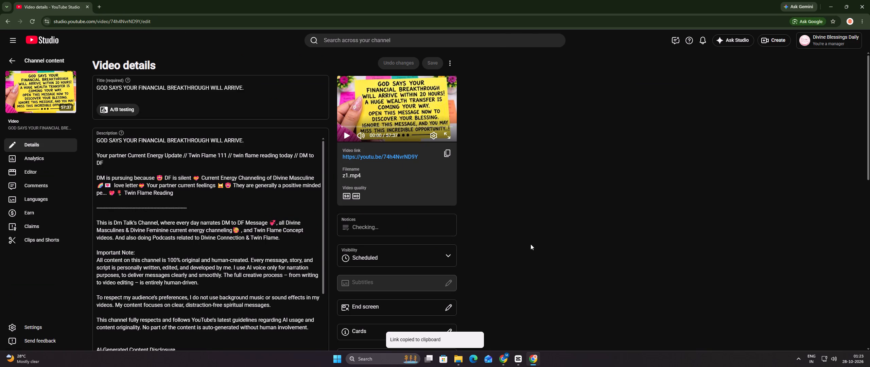
# Expand the video's additional settings and look through them, including collaboration, automatic chapters and tags.
pyautogui.scroll(-4, 530, 244)
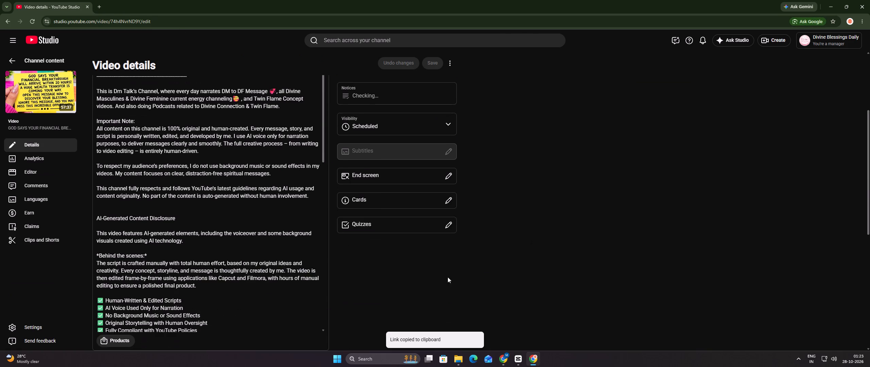
pyautogui.scroll(-10, 382, 276)
pyautogui.click(120, 322)
pyautogui.scroll(-3, 289, 262)
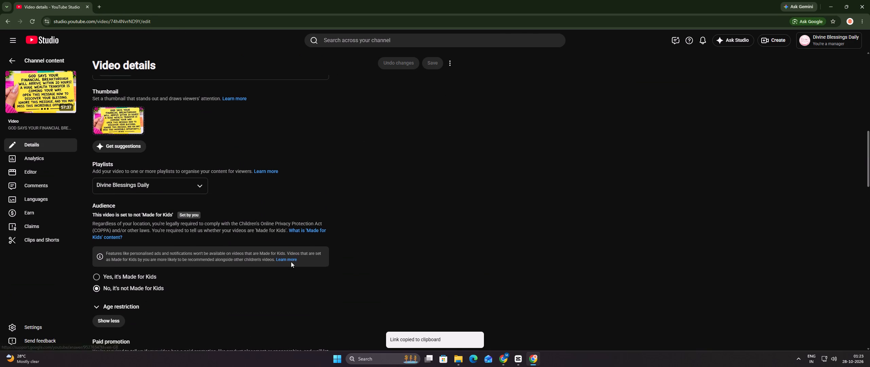
pyautogui.scroll(-2, 291, 262)
pyautogui.scroll(-11, 320, 261)
pyautogui.scroll(1, 306, 261)
pyautogui.scroll(-1, 306, 261)
pyautogui.scroll(2, 306, 261)
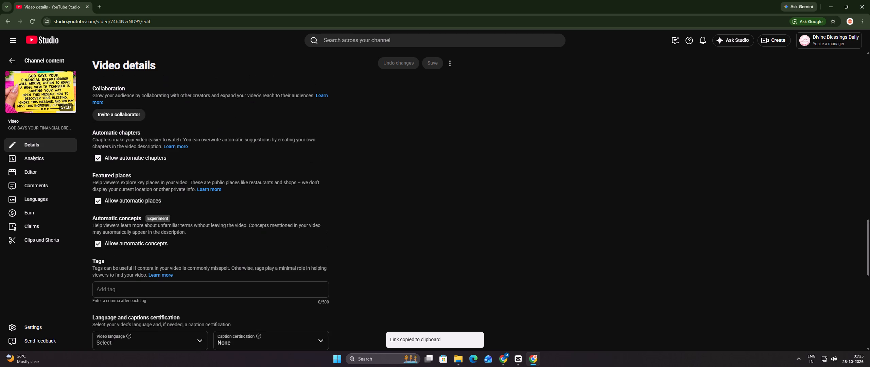
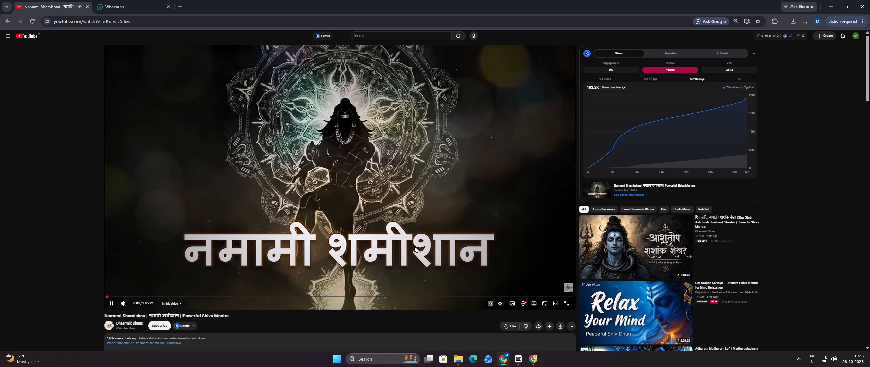
# Skip the Namami Shamishan video ahead to about 3:28, adjust its volume, and return to the YouTube Studio window.
pyautogui.click(113, 297)
pyautogui.click(116, 297)
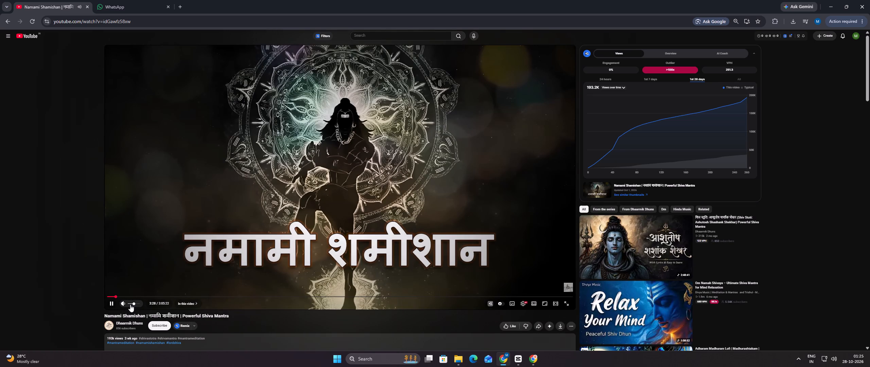
pyautogui.click(133, 304)
pyautogui.click(833, 9)
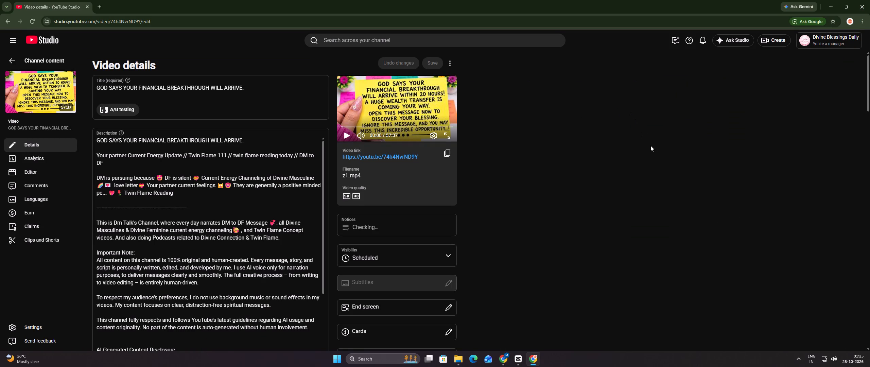
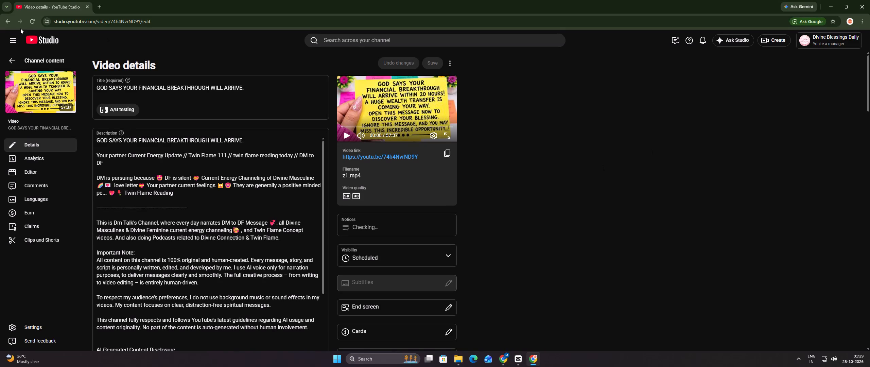
# Reload the details page of the scheduled video.
pyautogui.click(33, 22)
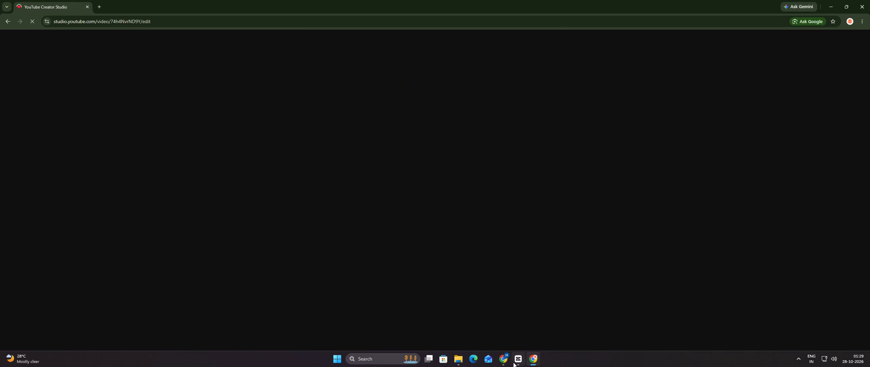
# Open Notepad, switch to document 3 and maximise its window.
pyautogui.click(382, 358)
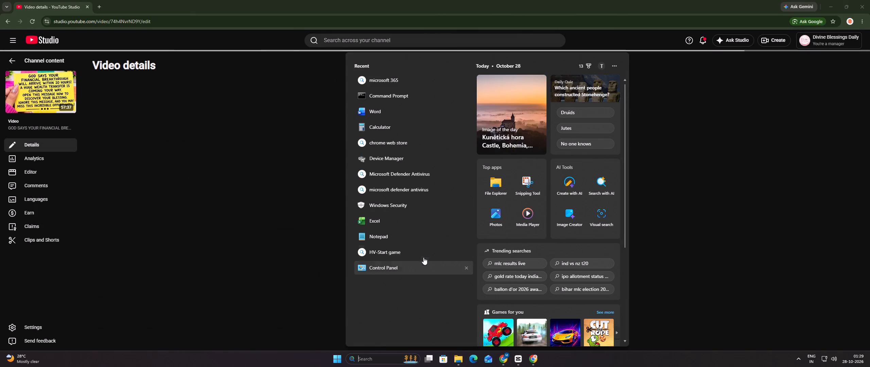
pyautogui.click(408, 237)
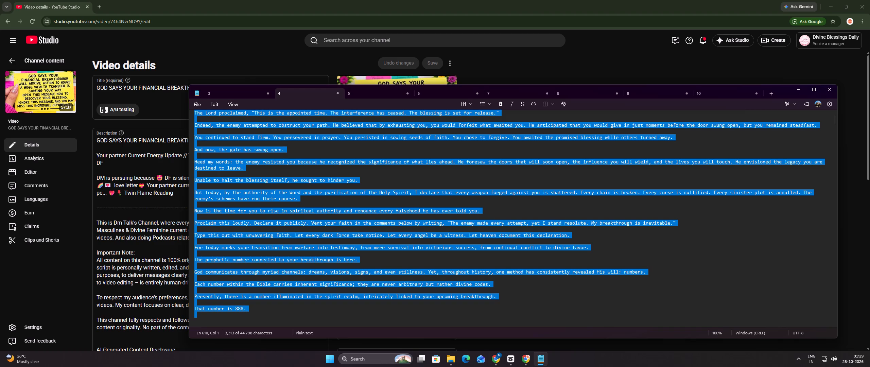
pyautogui.click(256, 96)
pyautogui.scroll(5, 398, 281)
pyautogui.scroll(1, 427, 290)
pyautogui.scroll(-1, 427, 290)
pyautogui.scroll(15, 427, 290)
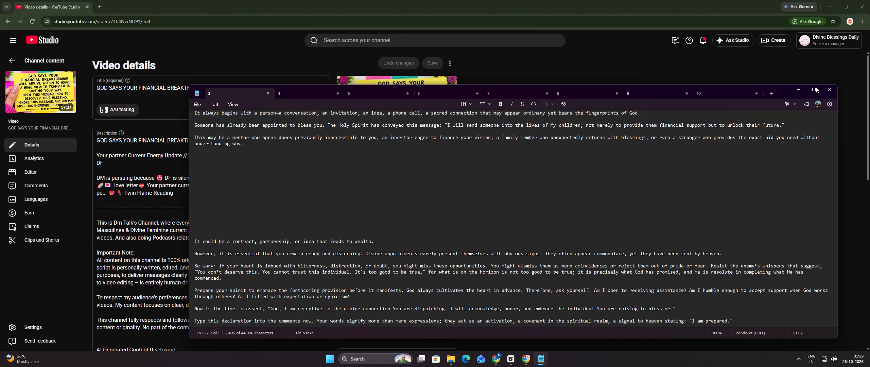
pyautogui.click(812, 88)
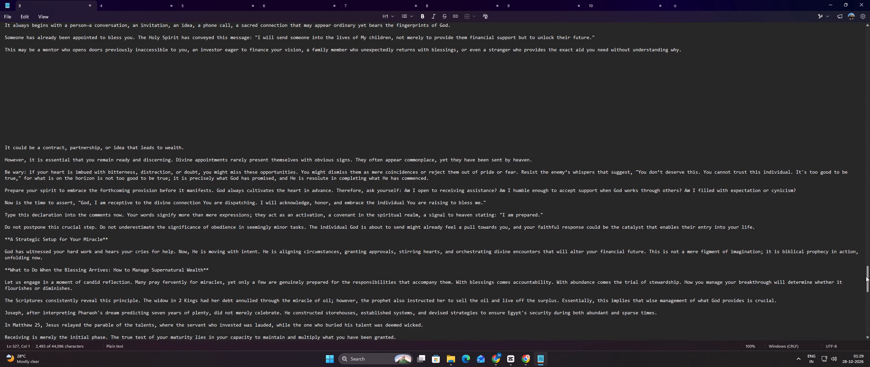
# Select the full script in document 3, from "I am your Lord and God" to the end of the text.
pyautogui.moveTo(867, 278); pyautogui.dragTo(868, 34)
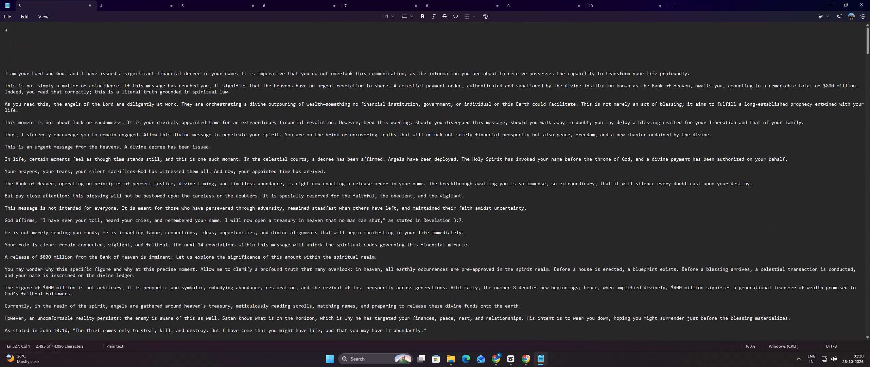
pyautogui.scroll(3, 166, 125)
pyautogui.click(6, 73)
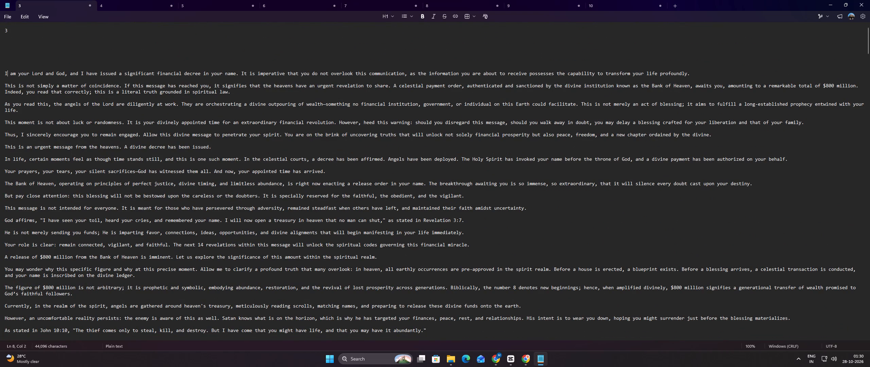
pyautogui.click(6, 71)
pyautogui.moveTo(6, 71); pyautogui.dragTo(286, 366)
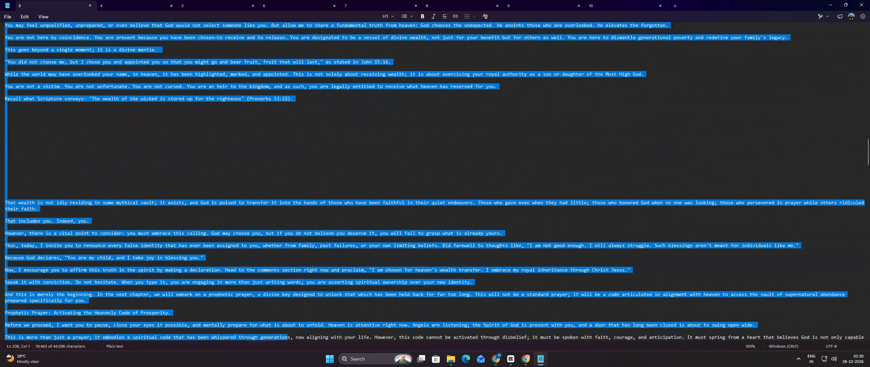
pyautogui.moveTo(286, 366); pyautogui.dragTo(292, 366)
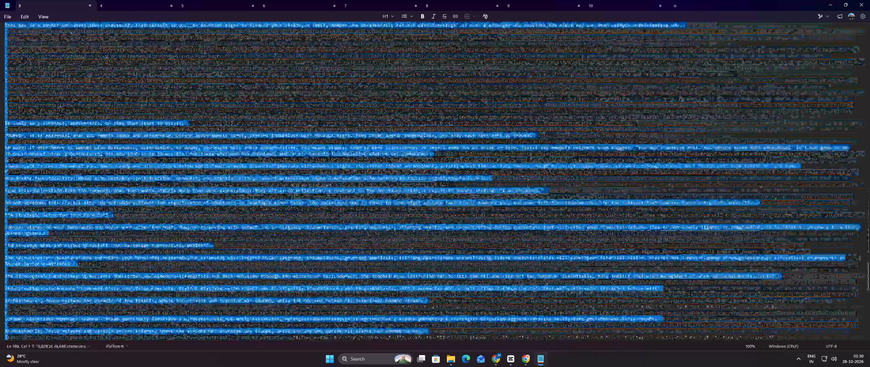
pyautogui.moveTo(292, 366); pyautogui.dragTo(281, 328)
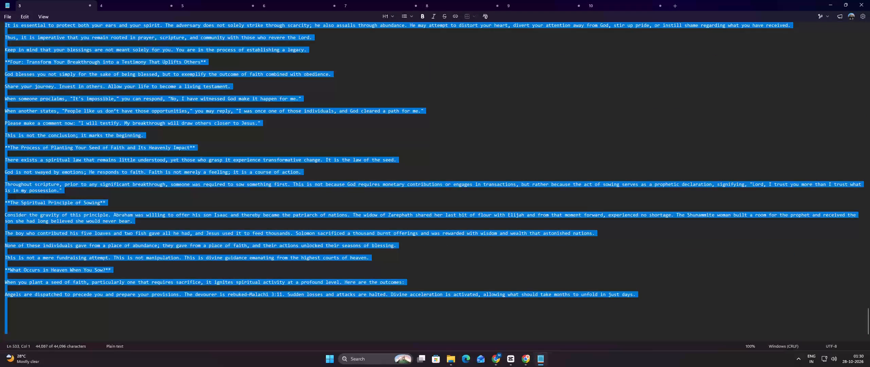
pyautogui.moveTo(281, 328); pyautogui.dragTo(283, 317)
pyautogui.moveTo(298, 295); pyautogui.dragTo(297, 298, button='right')
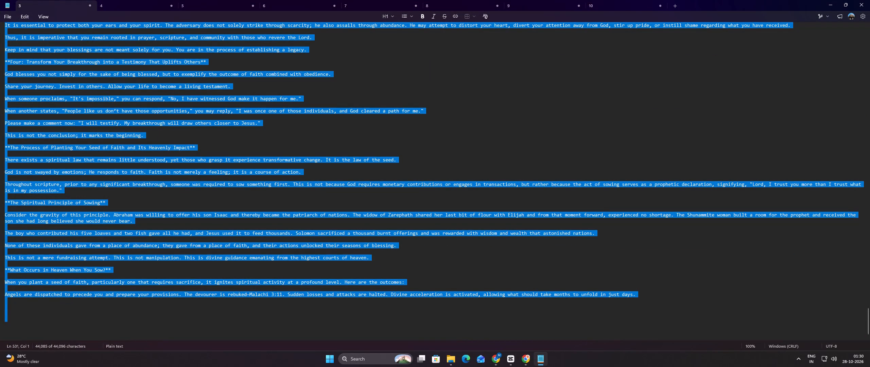
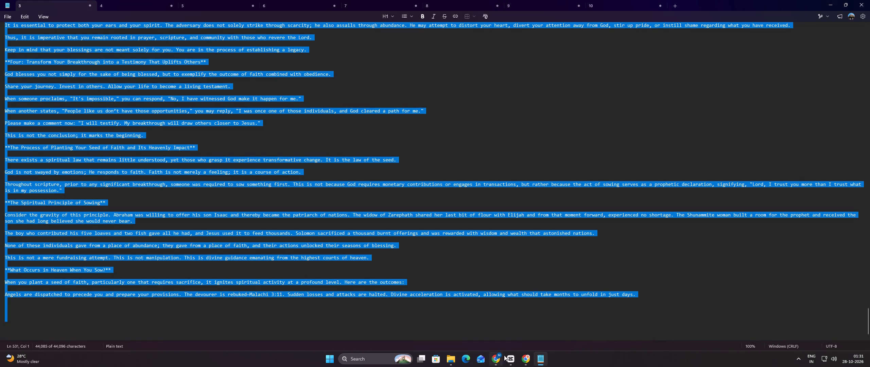
pyautogui.click(527, 364)
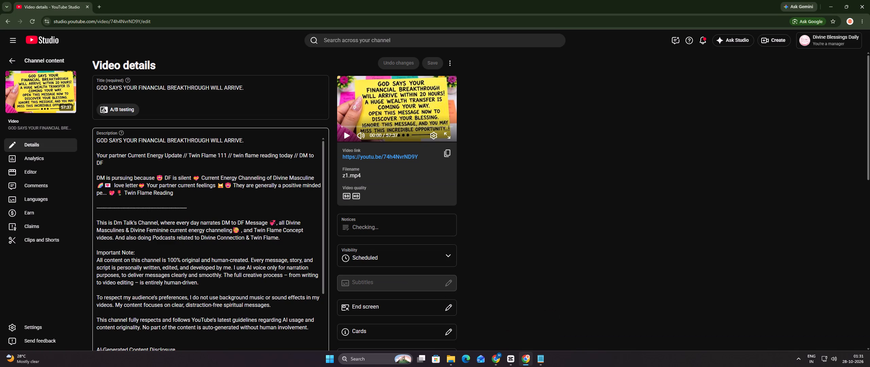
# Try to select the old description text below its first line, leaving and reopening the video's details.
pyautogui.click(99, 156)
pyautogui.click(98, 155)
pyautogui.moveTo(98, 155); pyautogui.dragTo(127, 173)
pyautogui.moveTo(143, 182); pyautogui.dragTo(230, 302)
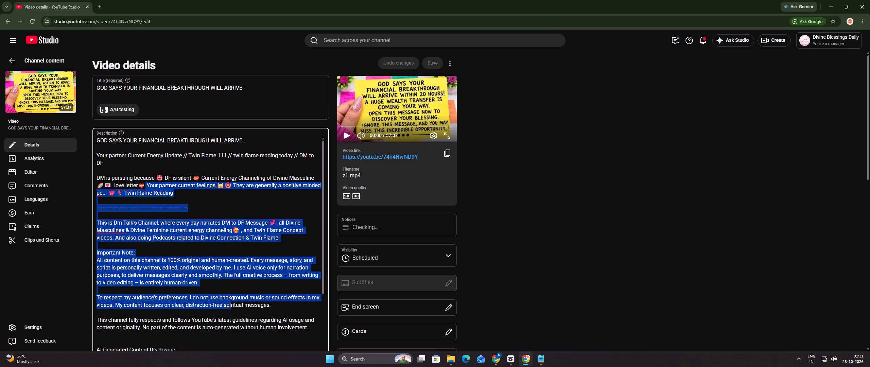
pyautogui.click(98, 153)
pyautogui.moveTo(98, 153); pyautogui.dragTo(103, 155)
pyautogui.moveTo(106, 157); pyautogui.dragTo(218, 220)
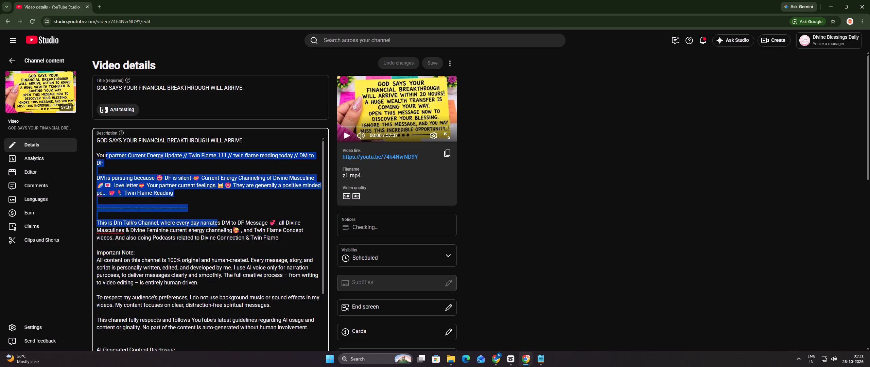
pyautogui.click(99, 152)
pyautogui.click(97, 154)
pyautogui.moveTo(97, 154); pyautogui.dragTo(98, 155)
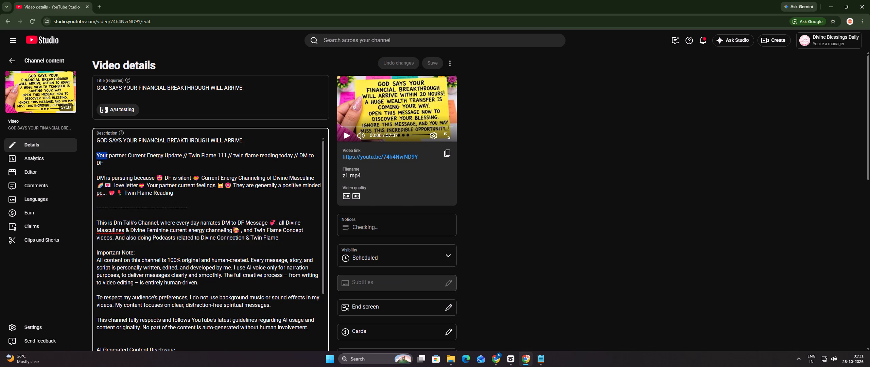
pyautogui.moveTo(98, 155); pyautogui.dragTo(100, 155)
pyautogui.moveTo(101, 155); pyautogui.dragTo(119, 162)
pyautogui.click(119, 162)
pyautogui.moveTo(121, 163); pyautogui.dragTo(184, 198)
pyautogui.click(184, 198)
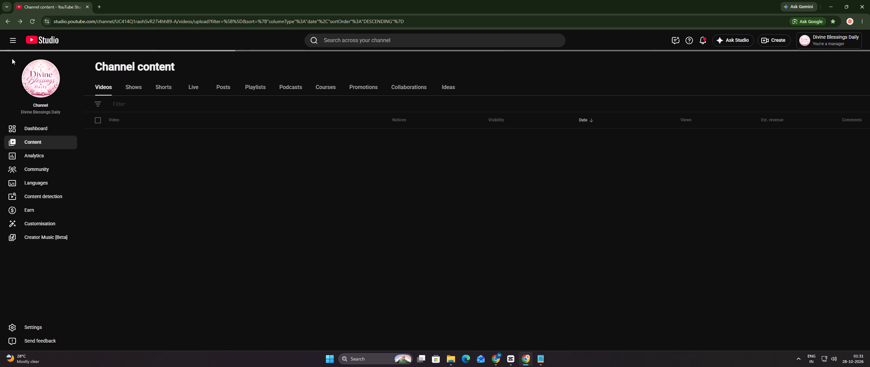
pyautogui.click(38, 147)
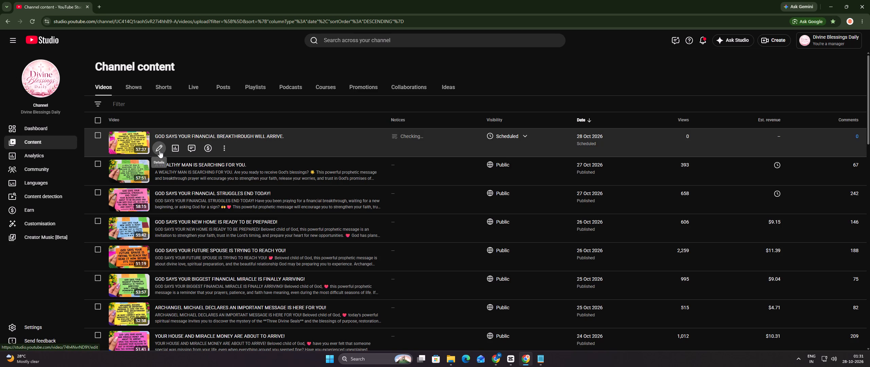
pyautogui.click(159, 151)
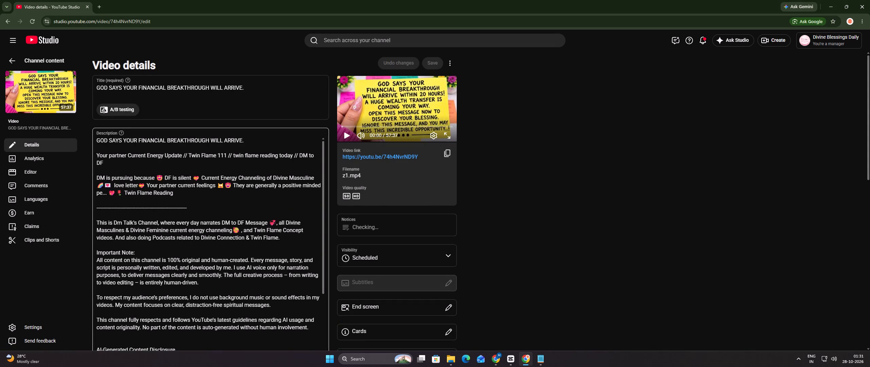
# Delete all old description text from "Your partner Current Energy Update" to the disclaimer, keeping the first line.
pyautogui.moveTo(97, 154); pyautogui.dragTo(103, 154)
pyautogui.moveTo(105, 155); pyautogui.dragTo(186, 229)
pyautogui.click(105, 163)
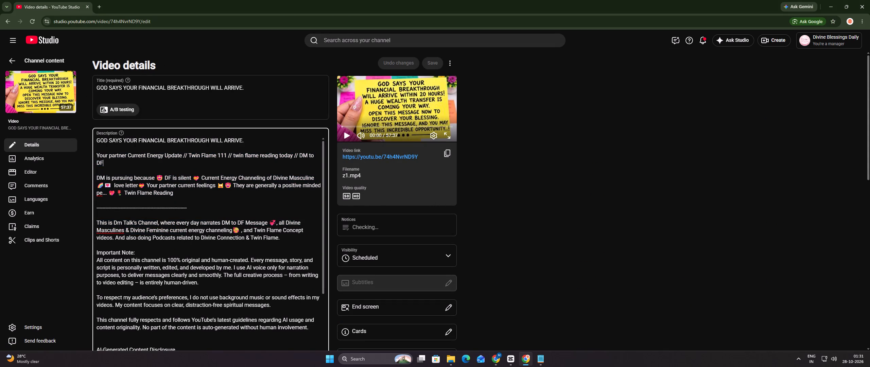
pyautogui.moveTo(95, 154); pyautogui.dragTo(110, 163)
pyautogui.click(96, 154)
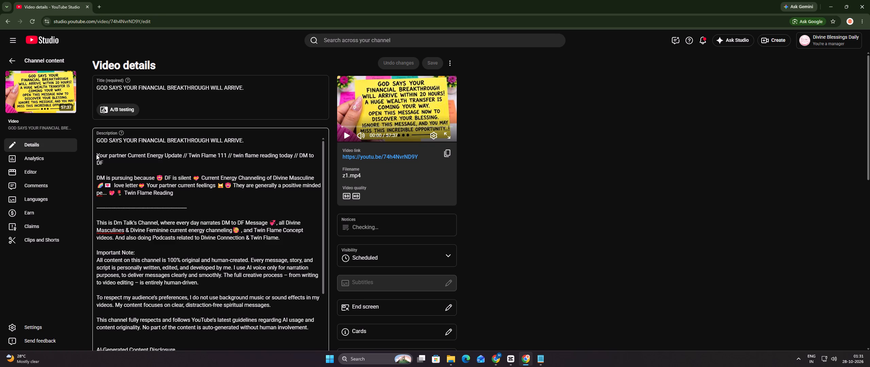
pyautogui.doubleClick(97, 155)
pyautogui.click(97, 155)
pyautogui.moveTo(97, 155); pyautogui.dragTo(246, 316)
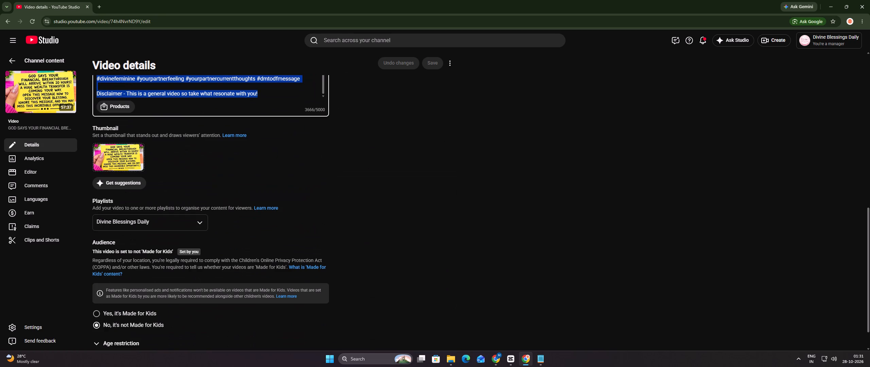
pyautogui.moveTo(246, 316); pyautogui.dragTo(273, 214)
pyautogui.scroll(4, 502, 232)
pyautogui.press('BackSpace')
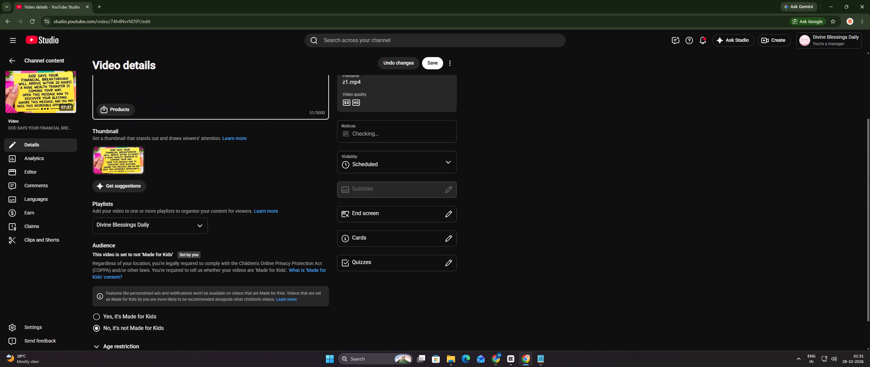
# Paste the copied ChatGPT description below the first line of the video's description.
pyautogui.scroll(2, 516, 228)
pyautogui.scroll(-1, 516, 228)
pyautogui.scroll(3, 516, 228)
pyautogui.click(214, 174)
pyautogui.rightClick(214, 174)
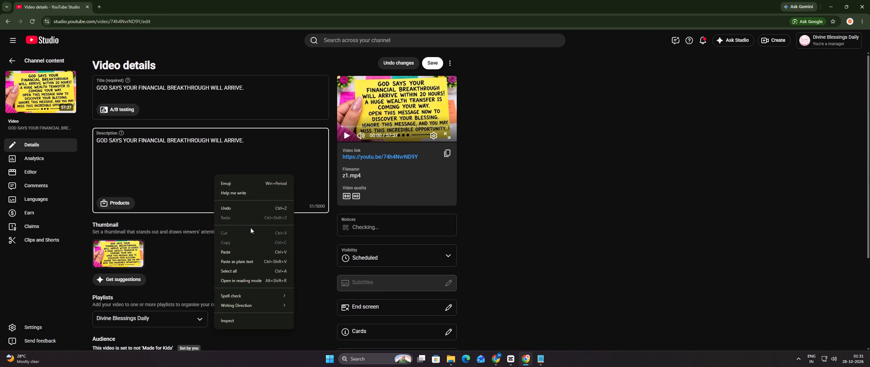
pyautogui.click(249, 257)
# Remove the pasted "GOD'S DIVINE FINANCIAL DECREE IS HERE!" headline and the sparkle emoji before "Beloved child of God", keeping a blank line below the first line.
pyautogui.tripleClick(203, 154)
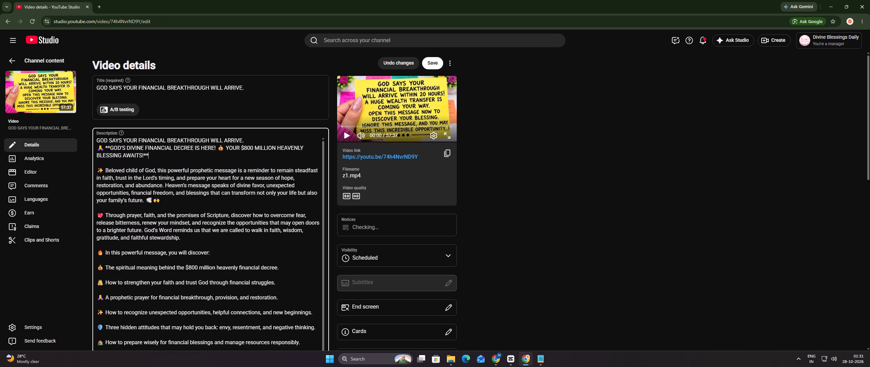
pyautogui.press('BackSpace')
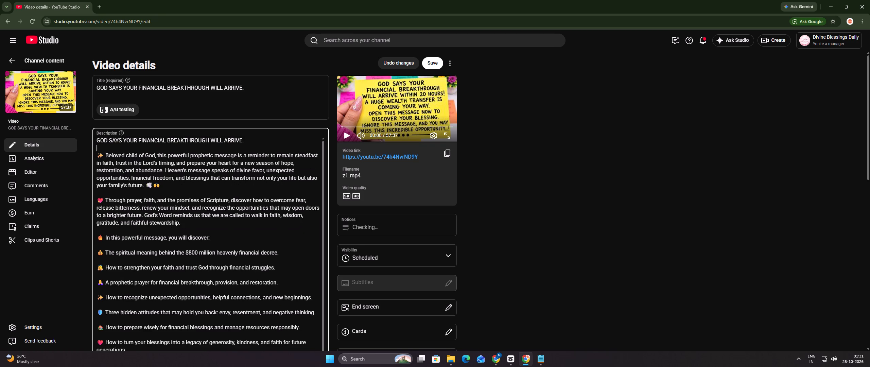
pyautogui.press('BackSpace')
pyautogui.press('Return')
pyautogui.click(106, 154)
pyautogui.press('BackSpace')
pyautogui.press('BackSpace')
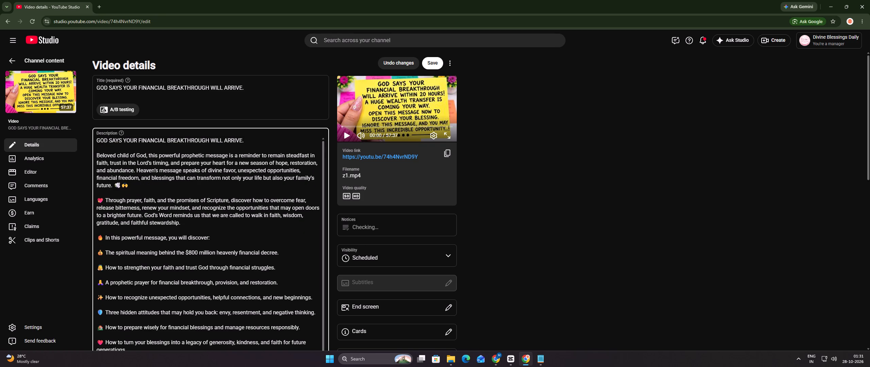
pyautogui.press('space')
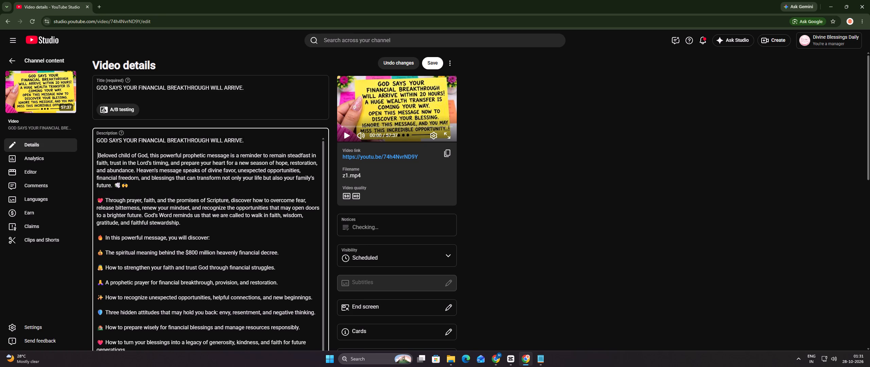
# Review the whole new description, from its opening line down to the closing hashtags.
pyautogui.scroll(3, 261, 165)
pyautogui.scroll(-2, 483, 185)
pyautogui.scroll(-7, 236, 230)
pyautogui.scroll(-3, 532, 189)
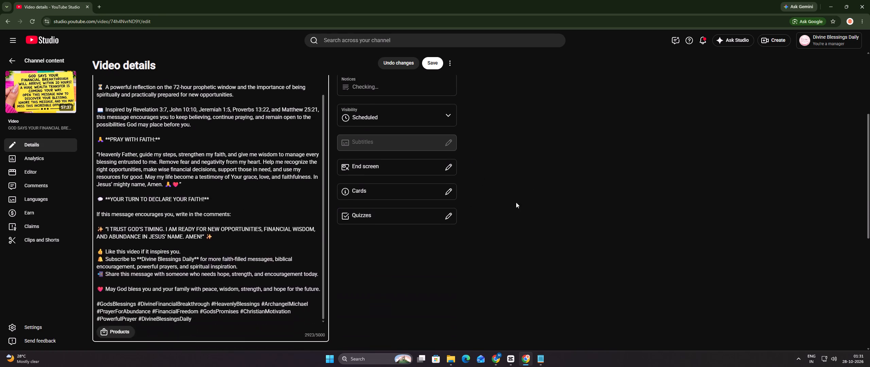
pyautogui.scroll(-1, 275, 259)
pyautogui.scroll(6, 516, 251)
pyautogui.scroll(-1, 521, 243)
pyautogui.scroll(2, 521, 243)
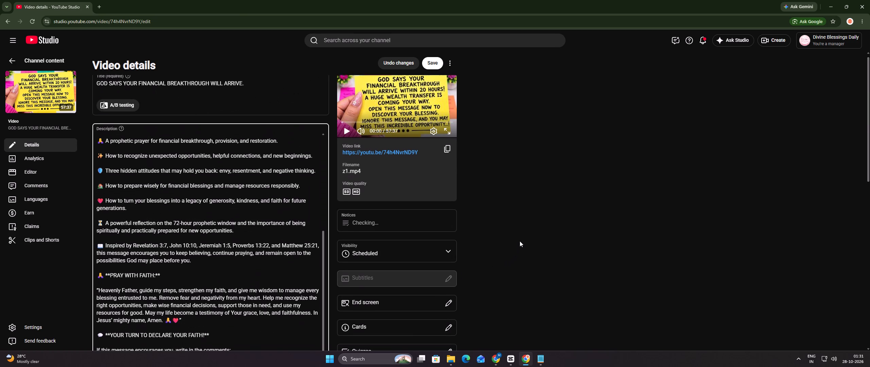
pyautogui.scroll(11, 257, 271)
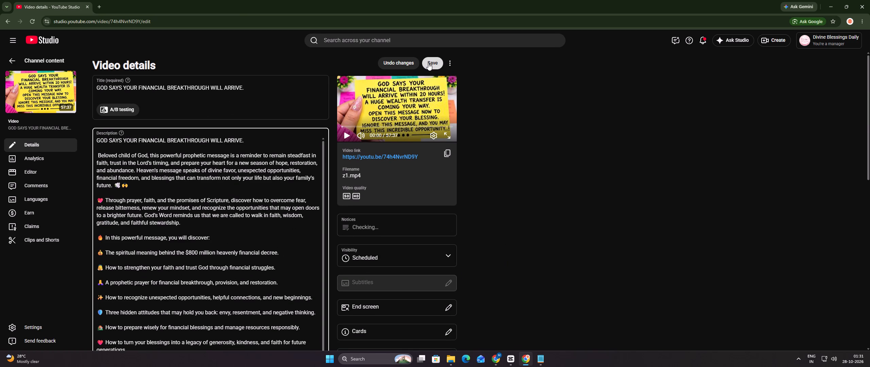
# Save the updated video details and return to the channel's list of videos.
pyautogui.click(428, 63)
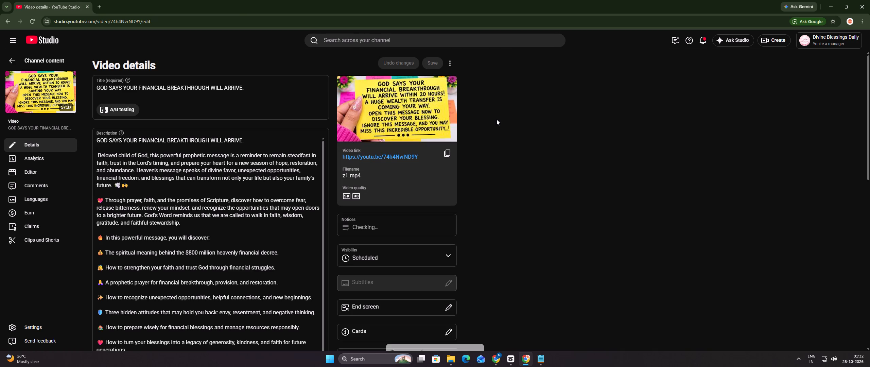
pyautogui.scroll(-5, 229, 223)
pyautogui.scroll(7, 231, 223)
pyautogui.scroll(2, 155, 139)
pyautogui.click(17, 66)
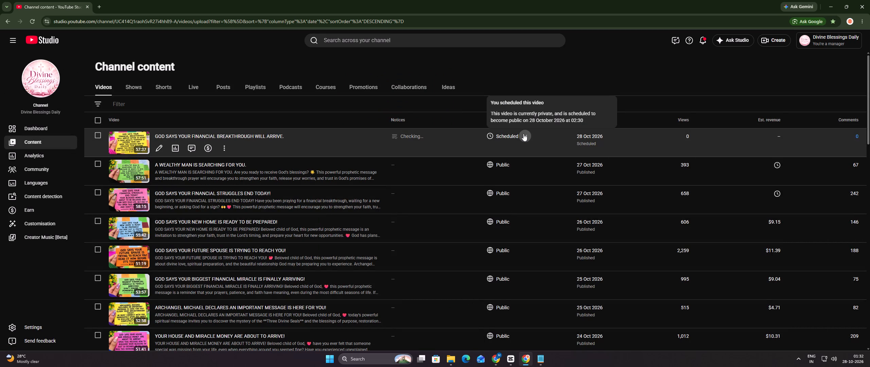
# Check the channel's notifications and close them again.
pyautogui.click(698, 41)
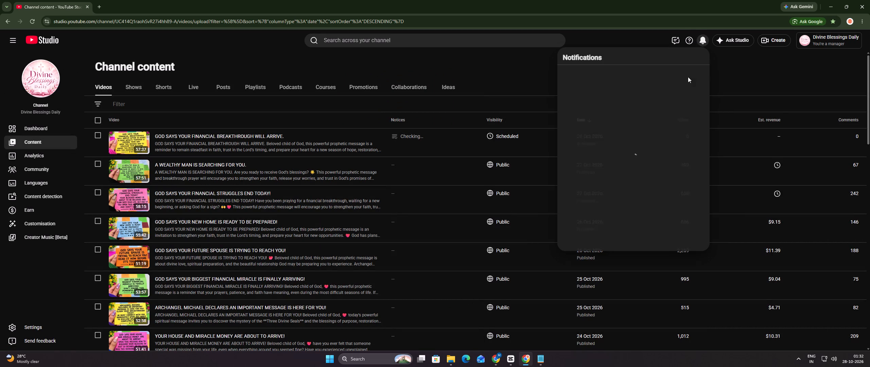
pyautogui.scroll(-1, 666, 137)
pyautogui.scroll(4, 666, 137)
pyautogui.click(752, 73)
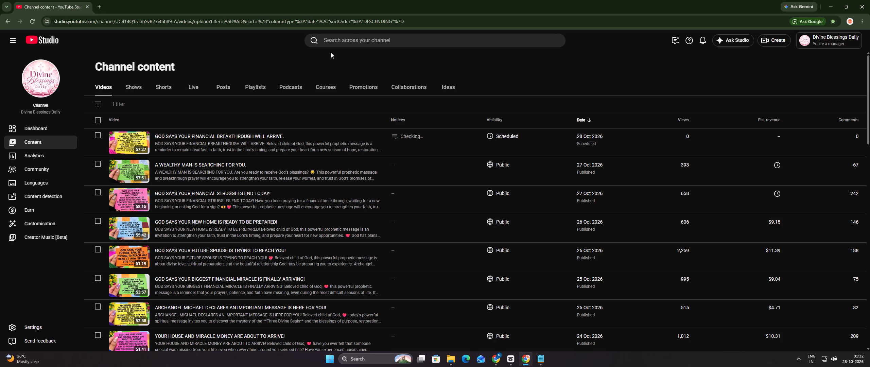
# Open the details of the scheduled video "GOD SAYS YOUR FINANCIAL BREAKTHROUGH WILL ARRIVE.".
pyautogui.click(159, 149)
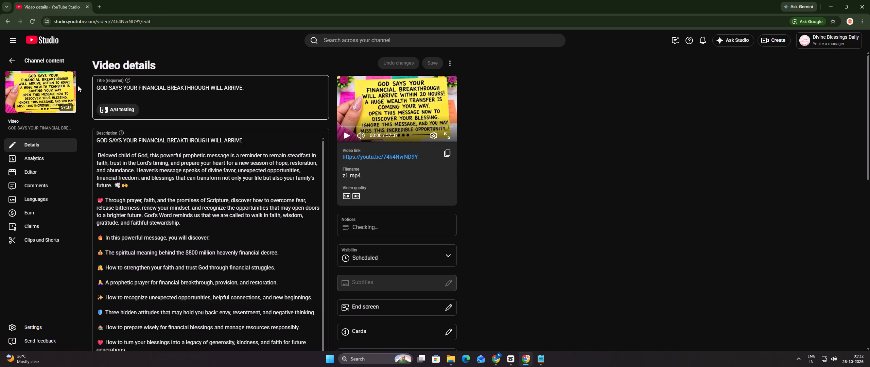
# Return to the channel's list of videos and reopen the details of the scheduled video "GOD SAYS YOUR FINANCIAL BREAKTHROUGH WILL ARRIVE.".
pyautogui.click(14, 58)
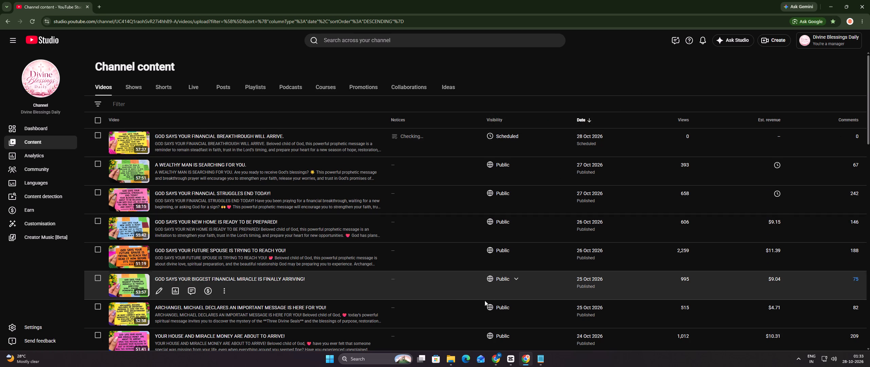
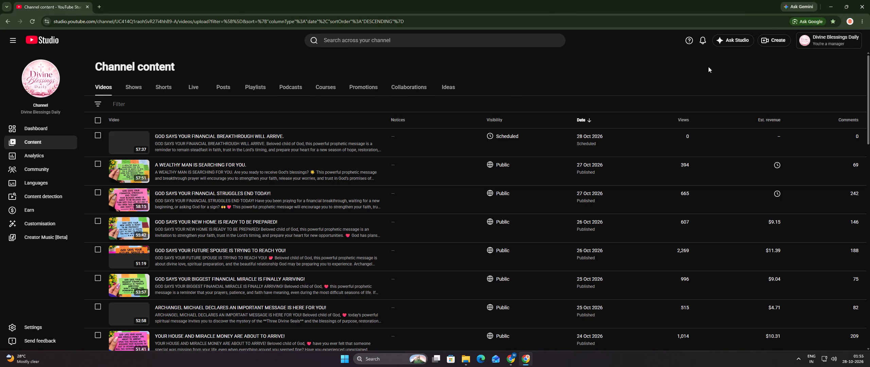
# Start a new video upload on the Divine Blessings Daily channel and open the D: drive to choose the video file.
pyautogui.click(766, 41)
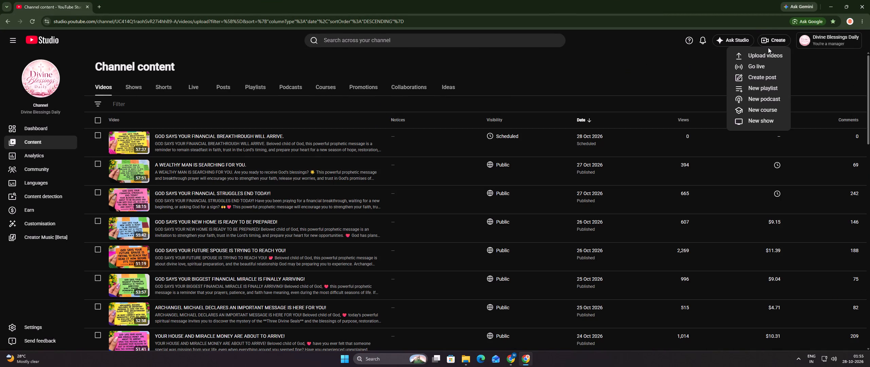
pyautogui.click(768, 53)
pyautogui.click(435, 224)
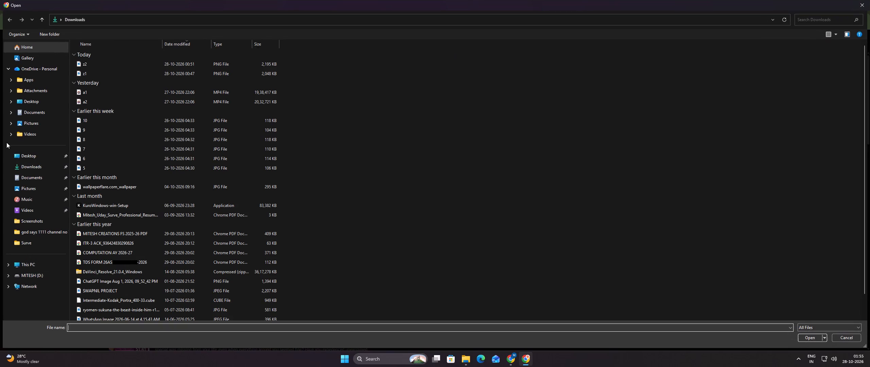
pyautogui.scroll(-2, 29, 250)
pyautogui.click(35, 276)
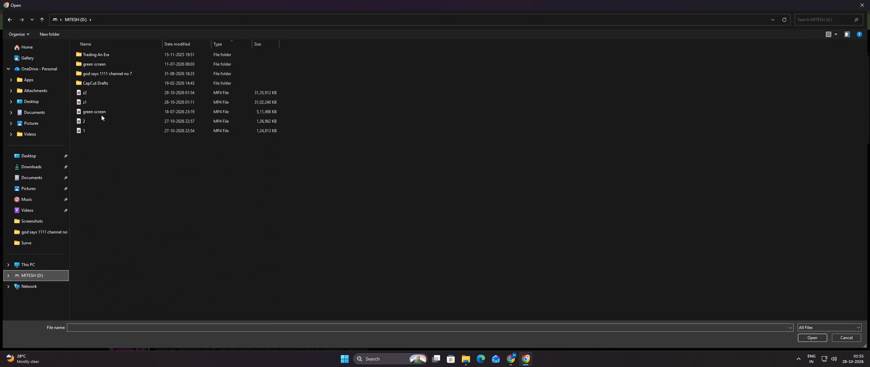
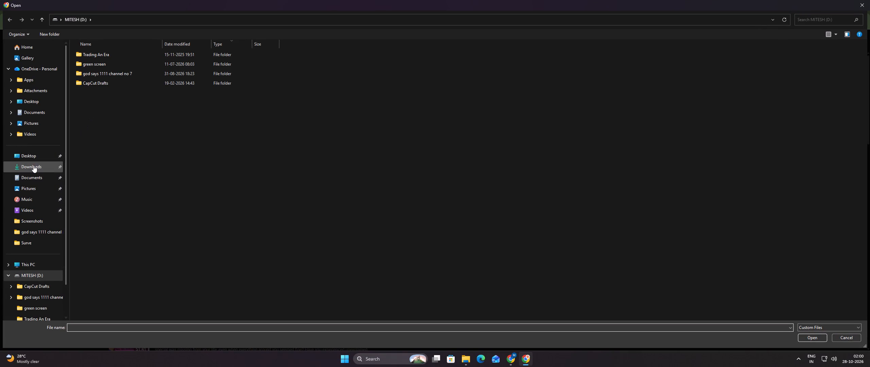
# Choose the custom thumbnail image for the z2 video from the Downloads folder.
pyautogui.click(33, 165)
pyautogui.doubleClick(115, 62)
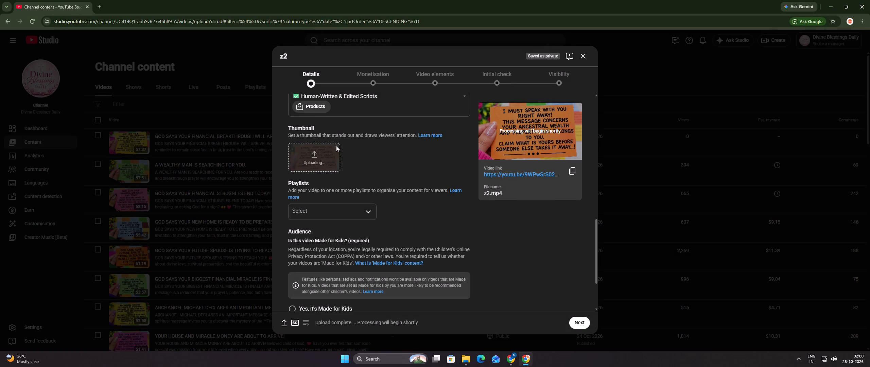
# Add the z2 video to the Divine Blessings Daily playlist.
pyautogui.click(340, 213)
pyautogui.click(336, 206)
pyautogui.click(407, 331)
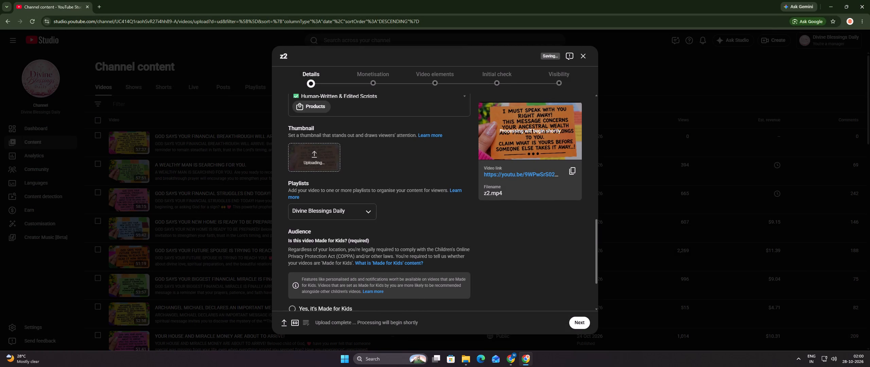
# Answer the required Made for Kids audience question for the z2 video.
pyautogui.scroll(-3, 404, 256)
pyautogui.click(347, 243)
pyautogui.scroll(9, 487, 273)
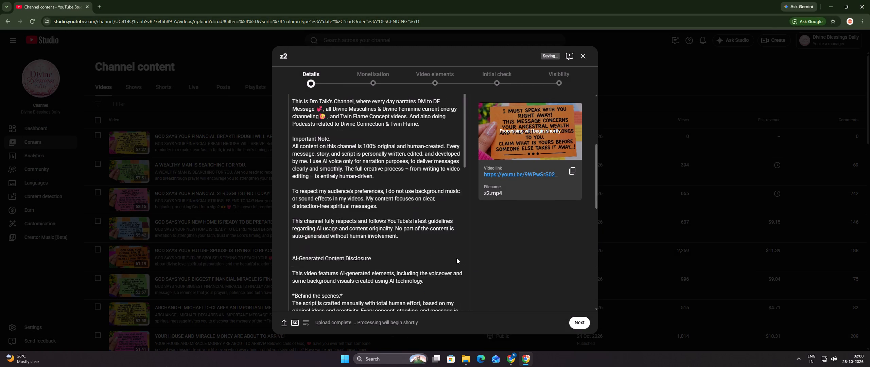
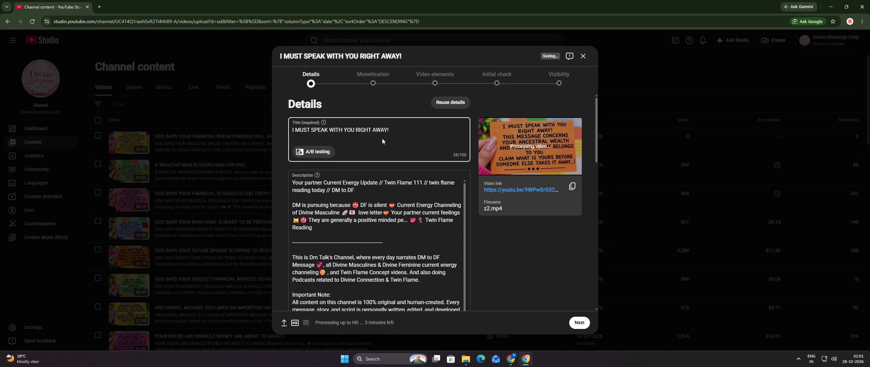
# Copy the video's title to the start of its description, followed by a blank line.
pyautogui.tripleClick(356, 129)
pyautogui.rightClick(356, 129)
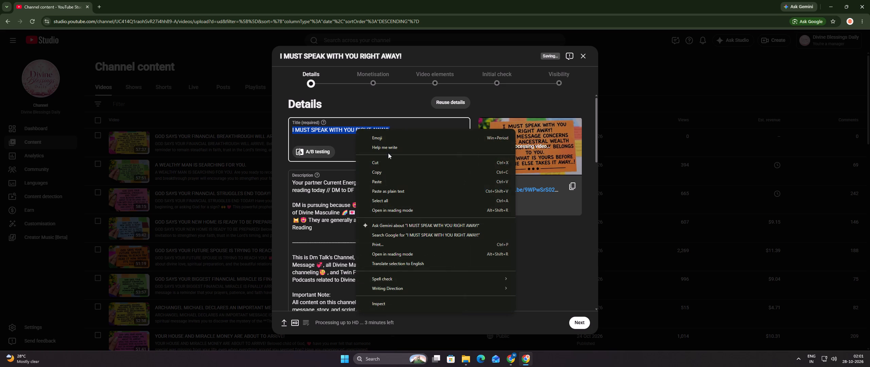
pyautogui.click(390, 169)
pyautogui.click(293, 181)
pyautogui.rightClick(293, 181)
pyautogui.rightClick(293, 181)
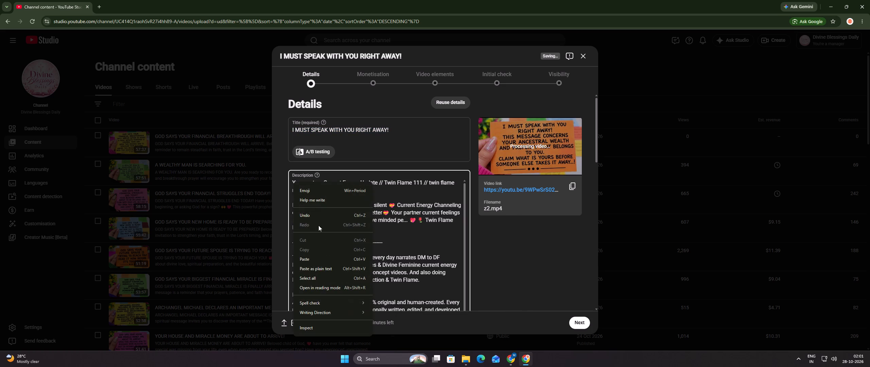
pyautogui.click(326, 253)
pyautogui.click(326, 255)
pyautogui.press('Return')
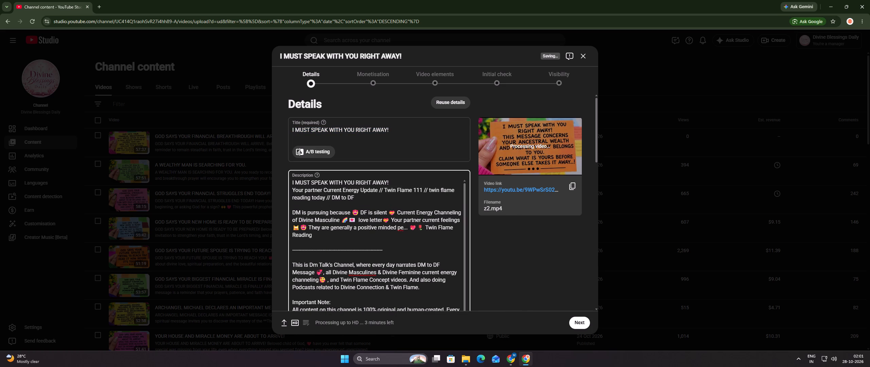
pyautogui.press('Return')
# Finish the z2 video's details and turn its monetisation on.
pyautogui.scroll(-3, 488, 248)
pyautogui.scroll(1, 488, 250)
pyautogui.scroll(-8, 489, 251)
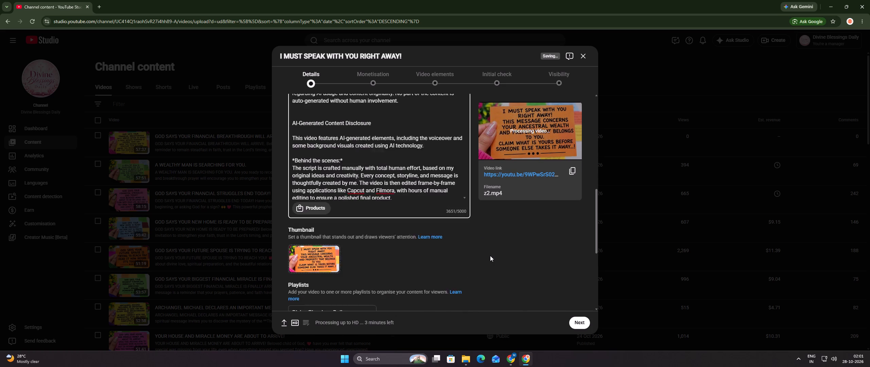
pyautogui.scroll(-10, 490, 256)
pyautogui.scroll(5, 490, 256)
pyautogui.click(584, 322)
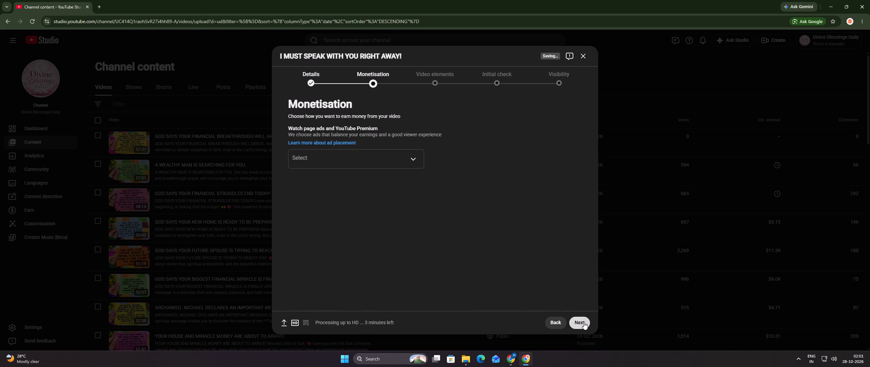
pyautogui.click(416, 166)
pyautogui.click(390, 155)
pyautogui.click(340, 157)
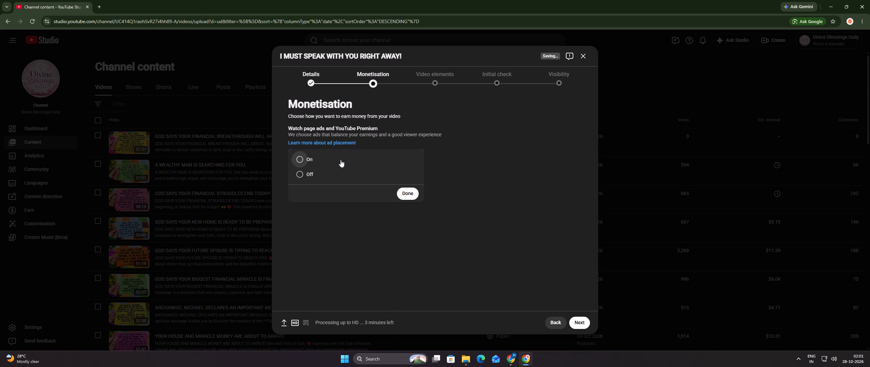
pyautogui.click(409, 195)
# Rate the video's ad suitability as None of the above and submit the rating.
pyautogui.click(588, 324)
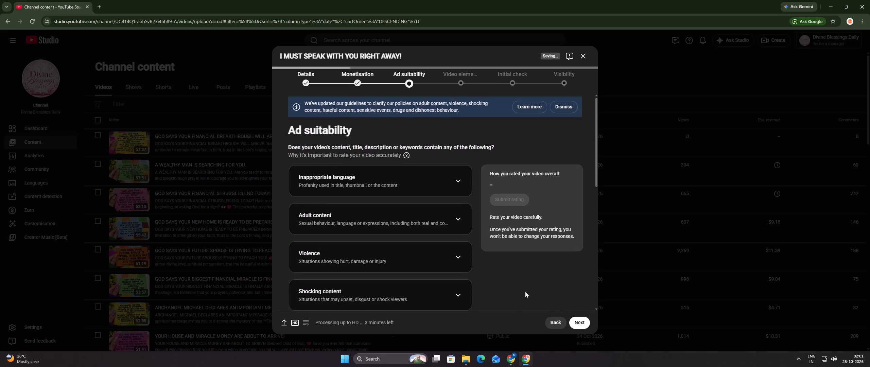
pyautogui.scroll(-8, 510, 266)
pyautogui.scroll(-4, 332, 291)
pyautogui.click(325, 298)
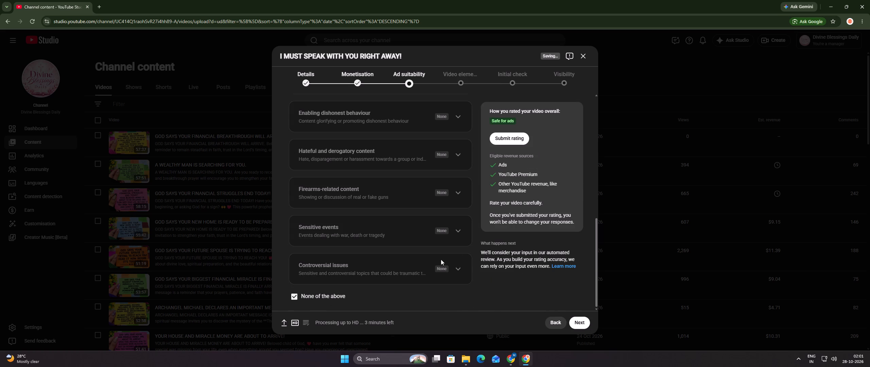
pyautogui.scroll(1, 500, 212)
pyautogui.click(519, 143)
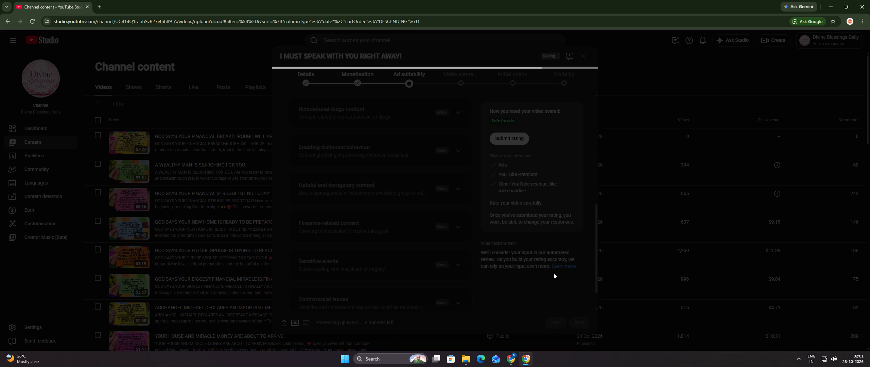
# Proceed past video elements and the initial check without additions, and save the video as Unlisted, publishing anyway.
pyautogui.click(580, 321)
pyautogui.click(581, 323)
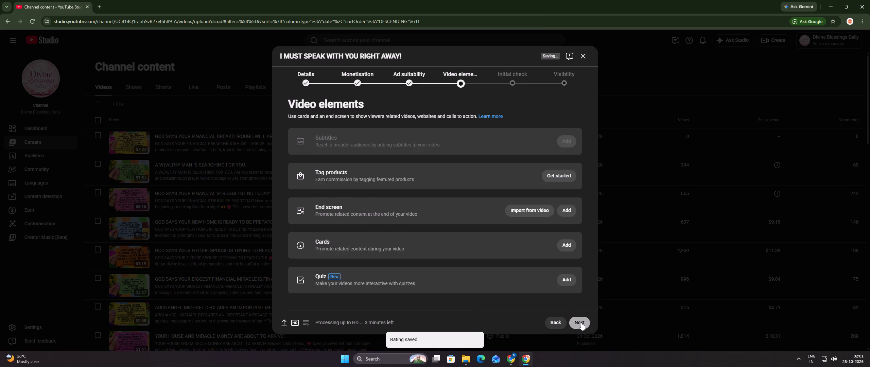
pyautogui.click(581, 323)
pyautogui.scroll(-6, 514, 277)
pyautogui.scroll(5, 517, 280)
pyautogui.click(584, 323)
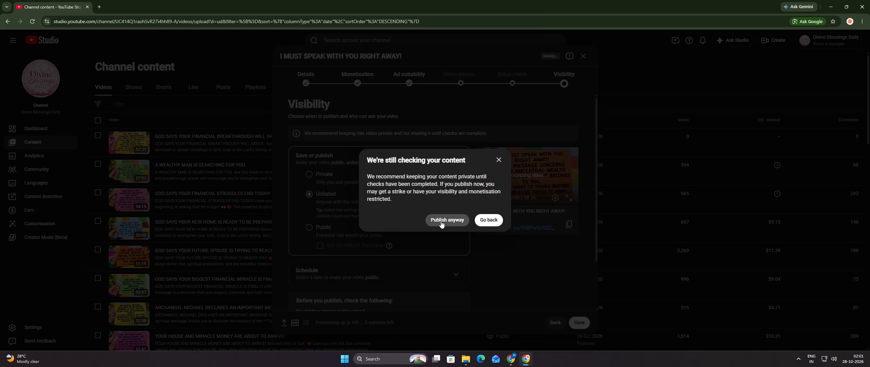
pyautogui.click(441, 220)
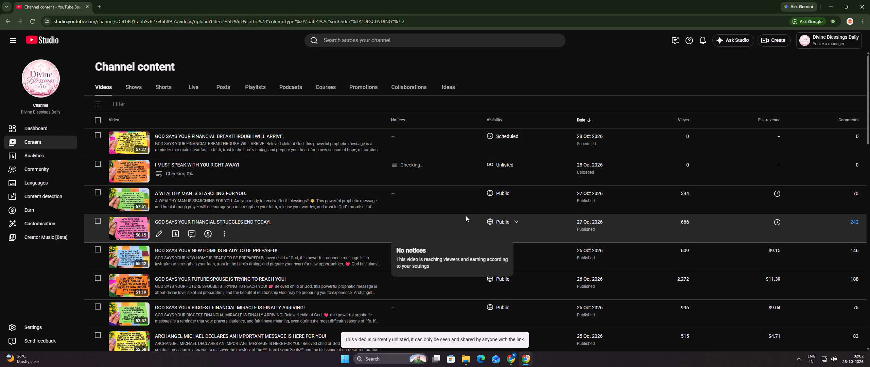
# Schedule the uploaded z2 video to go public on 28 Oct 2026 at 06:00 and save the change.
pyautogui.click(162, 177)
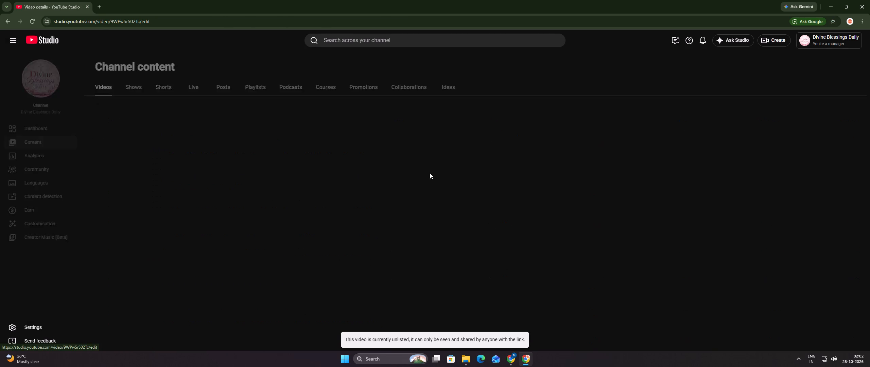
pyautogui.scroll(-2, 516, 208)
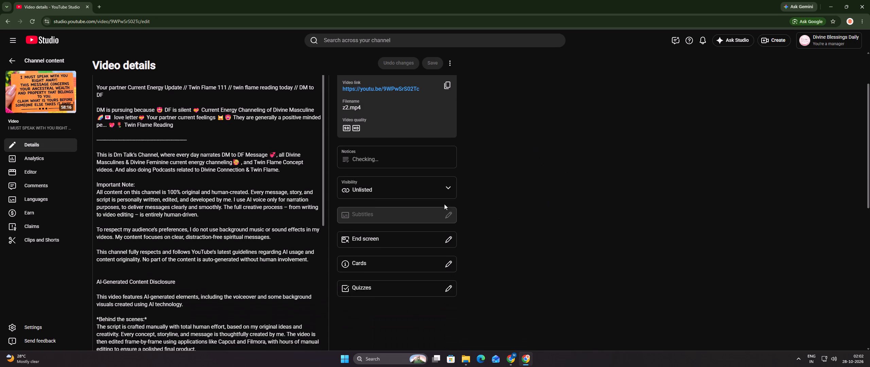
pyautogui.click(435, 190)
pyautogui.click(417, 267)
pyautogui.click(397, 252)
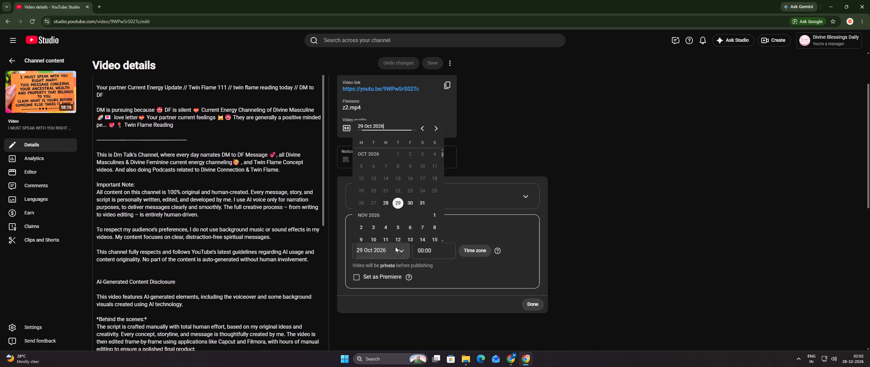
pyautogui.click(386, 206)
pyautogui.click(442, 249)
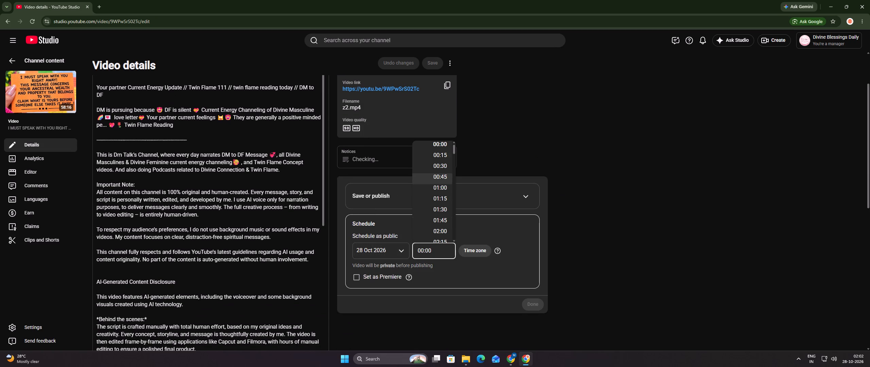
pyautogui.scroll(-6, 437, 179)
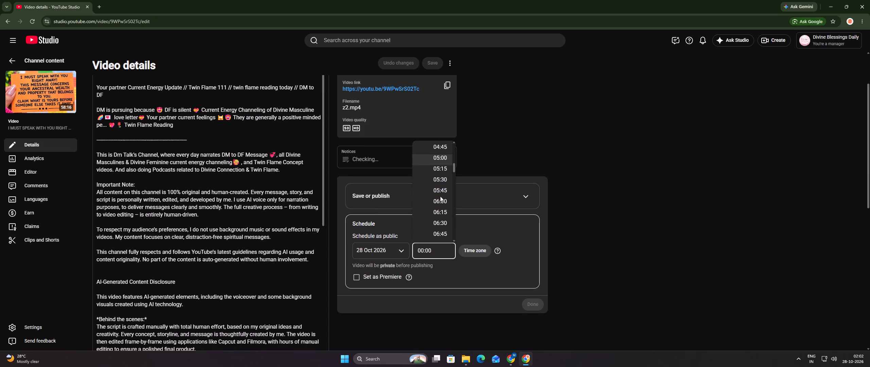
pyautogui.click(441, 202)
pyautogui.click(534, 300)
pyautogui.scroll(3, 481, 205)
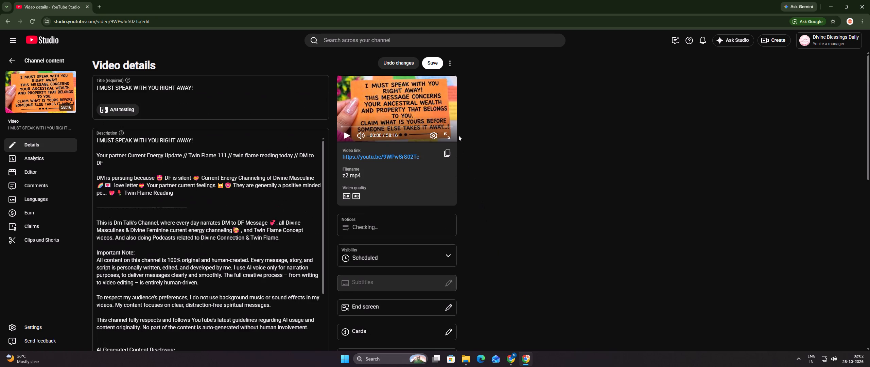
pyautogui.click(439, 68)
pyautogui.click(490, 219)
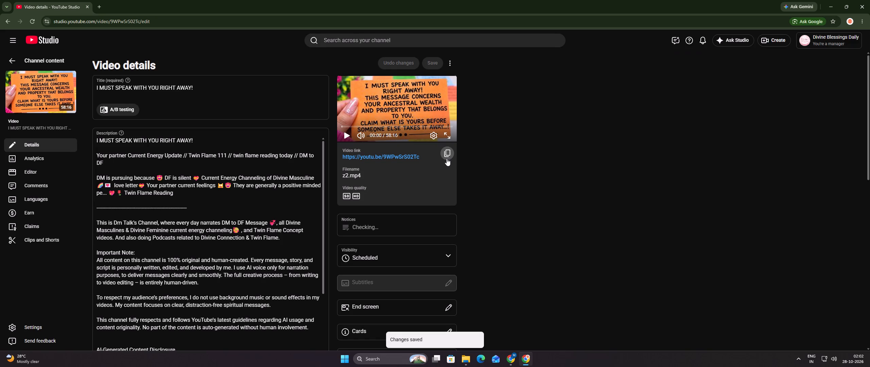
# Copy the z2 video's link and open the Divine Blessings Daily channel's Posts page in a separate browser tab.
pyautogui.tripleClick(448, 156)
pyautogui.click(448, 156)
pyautogui.click(101, 2)
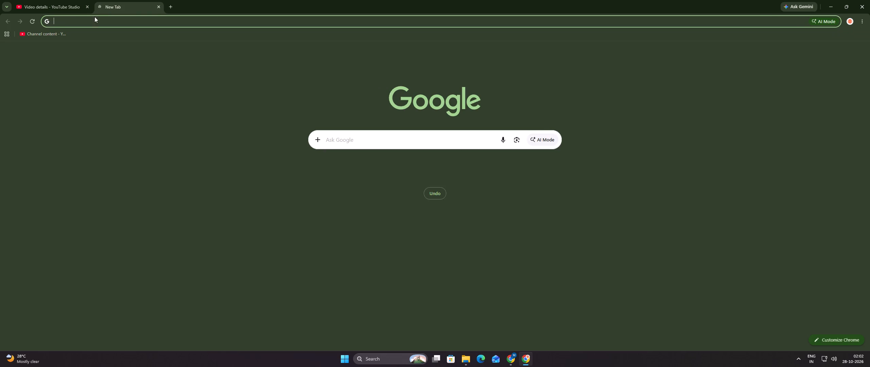
pyautogui.click(50, 34)
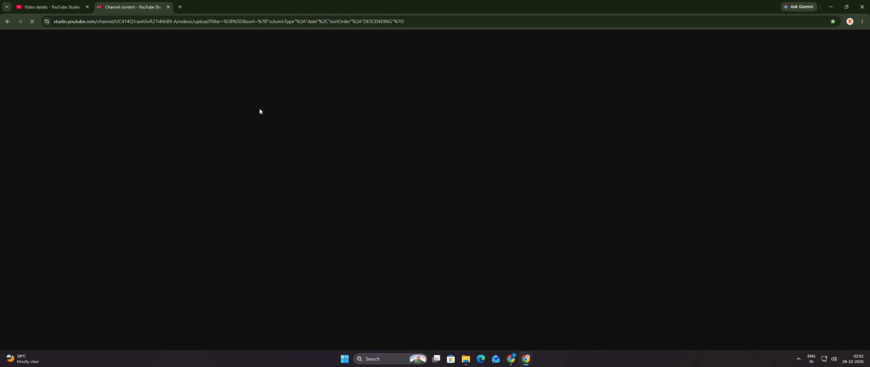
pyautogui.click(53, 85)
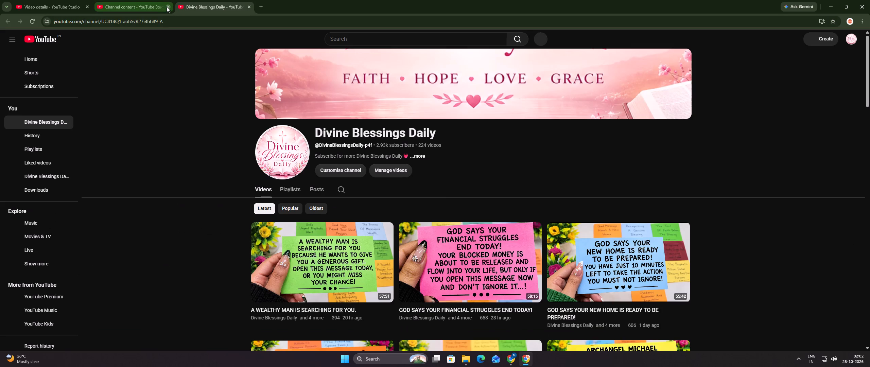
pyautogui.click(167, 6)
pyautogui.click(316, 191)
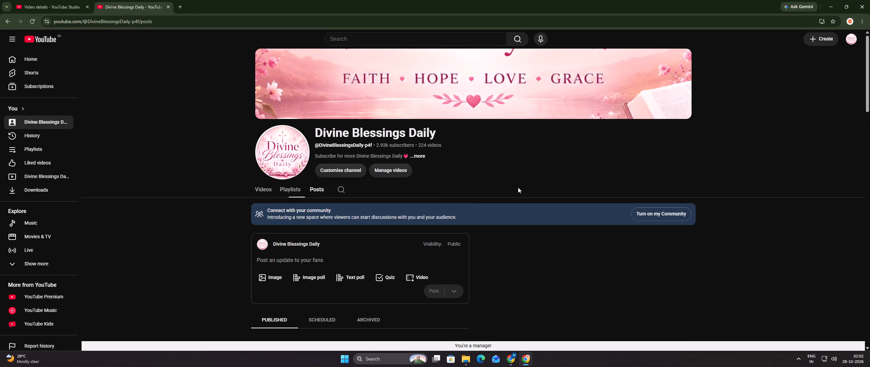
# Create a channel post with the z2 video attached by its copied link and the same link as text.
pyautogui.scroll(-1, 518, 187)
pyautogui.click(409, 245)
pyautogui.rightClick(425, 88)
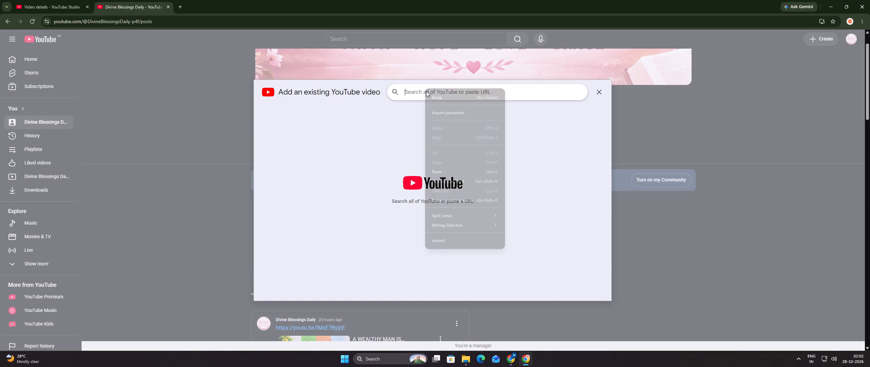
pyautogui.click(466, 171)
pyautogui.press('Return')
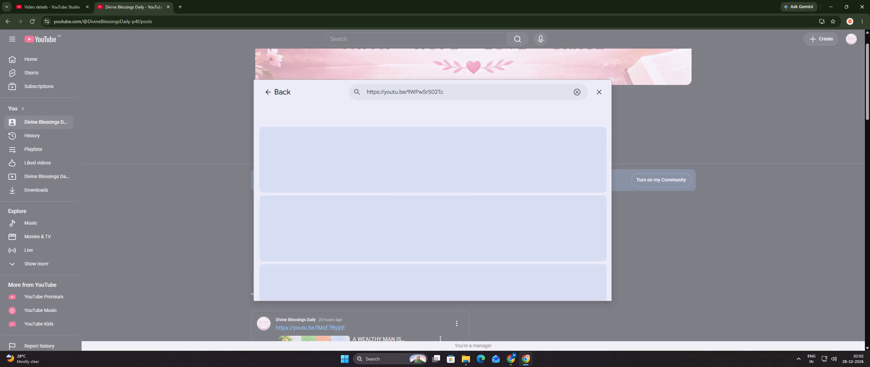
pyautogui.click(466, 127)
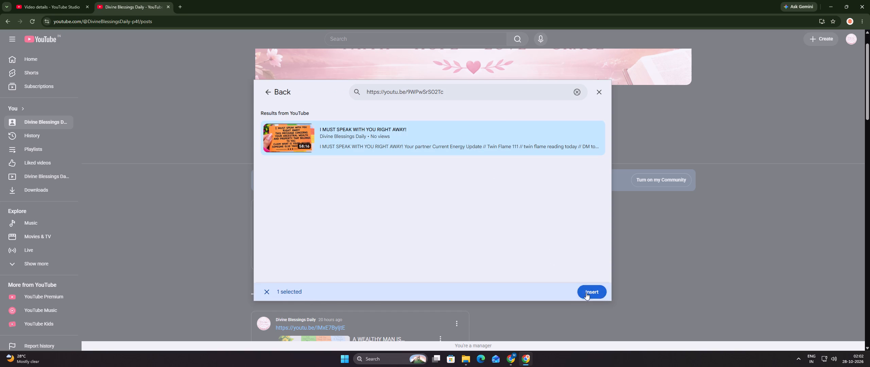
pyautogui.click(586, 293)
pyautogui.rightClick(296, 227)
pyautogui.click(316, 146)
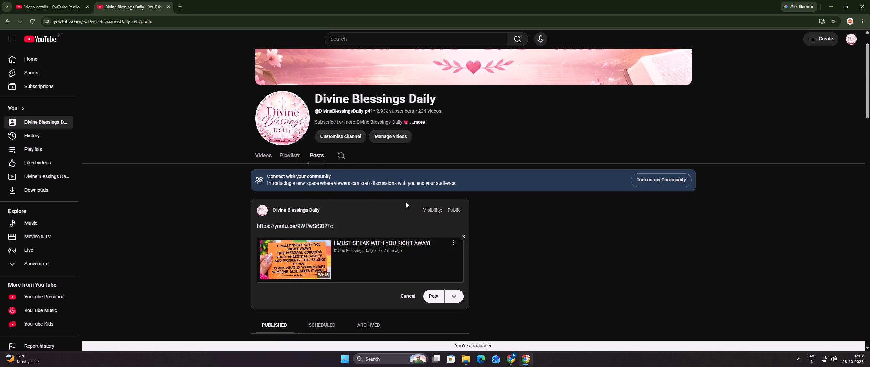
# Schedule the post for Oct 28, 2026 at 6:00 AM.
pyautogui.click(455, 294)
pyautogui.click(463, 313)
pyautogui.scroll(-3, 486, 252)
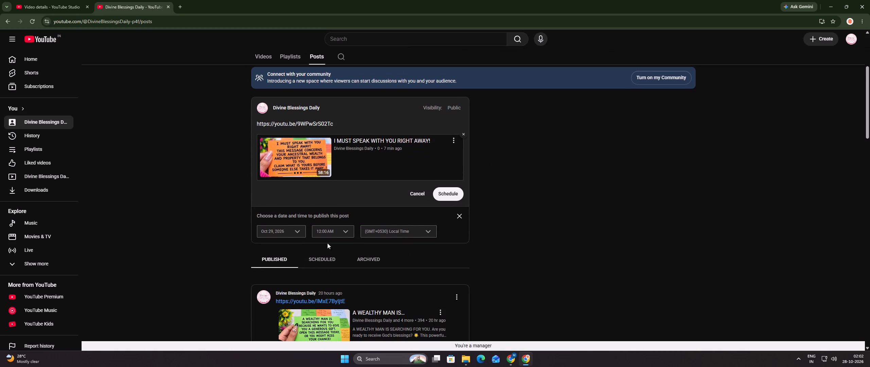
pyautogui.click(288, 234)
pyautogui.click(301, 175)
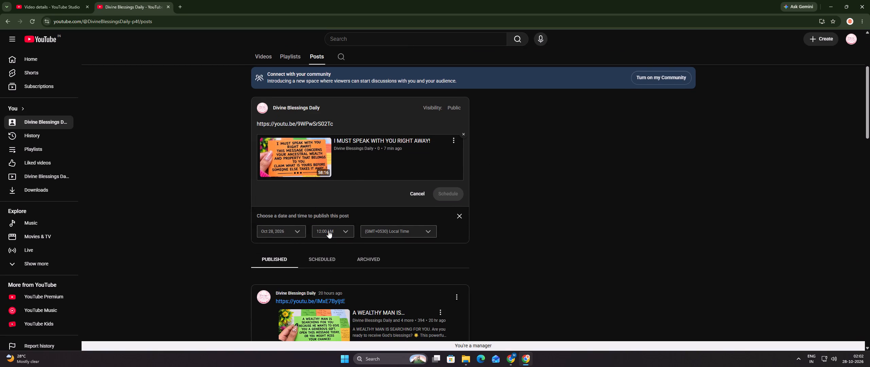
pyautogui.click(329, 231)
pyautogui.scroll(-6, 343, 172)
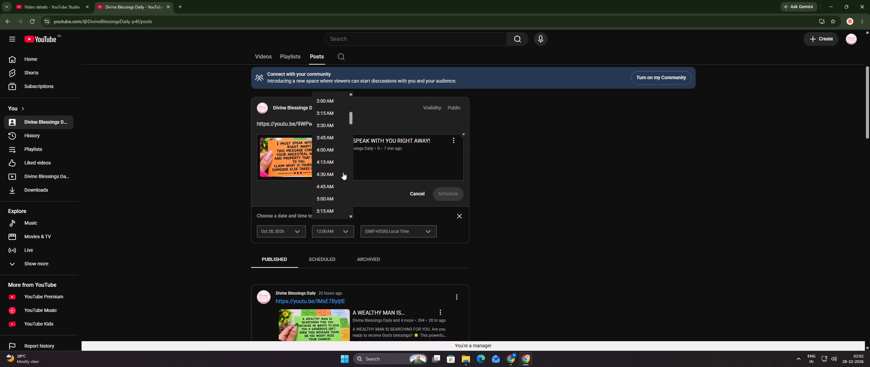
pyautogui.click(339, 188)
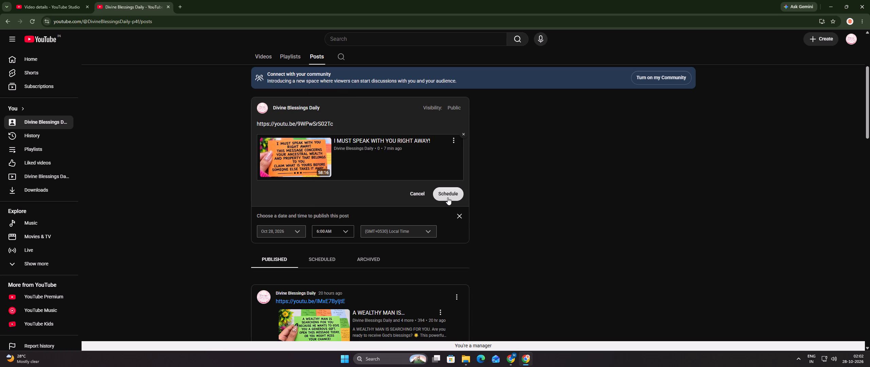
pyautogui.click(448, 197)
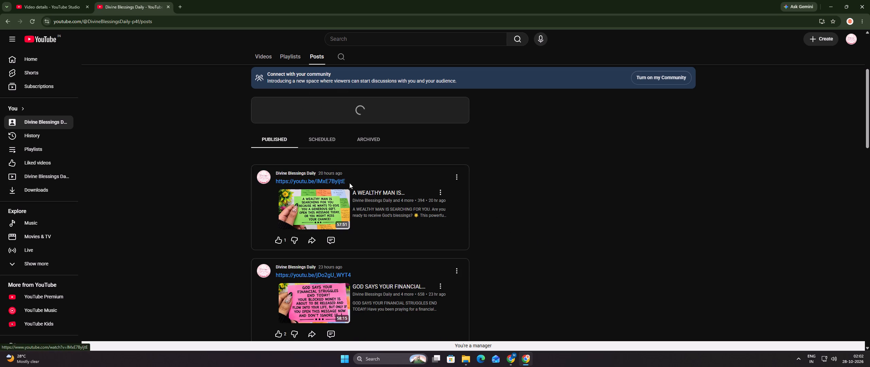
# Review the channel's scheduled posts.
pyautogui.click(333, 185)
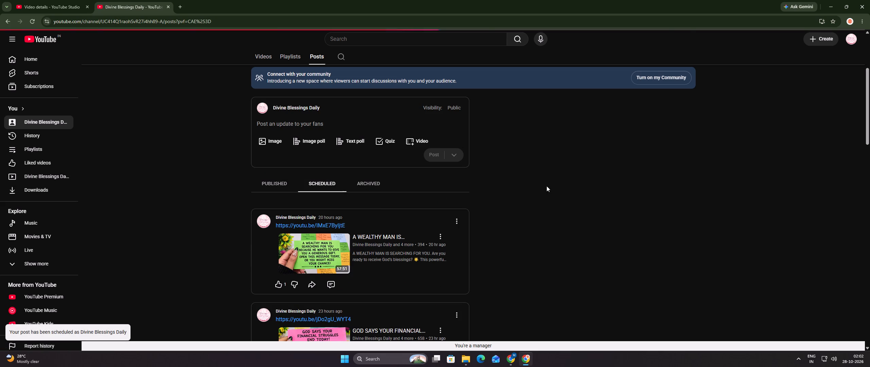
pyautogui.scroll(-6, 537, 192)
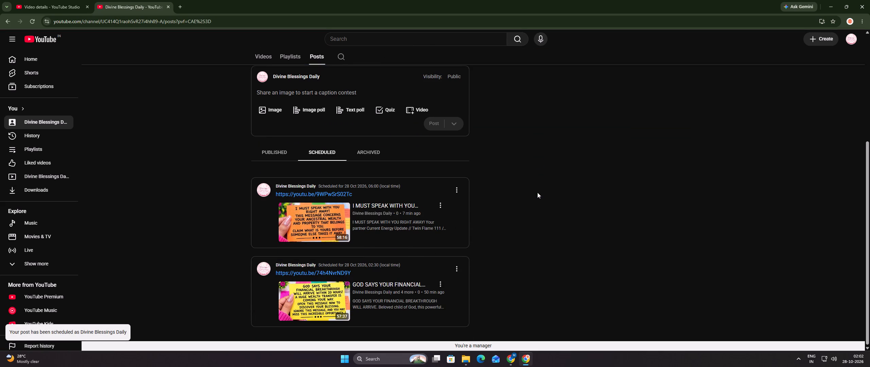
pyautogui.scroll(6, 537, 192)
pyautogui.scroll(-6, 537, 192)
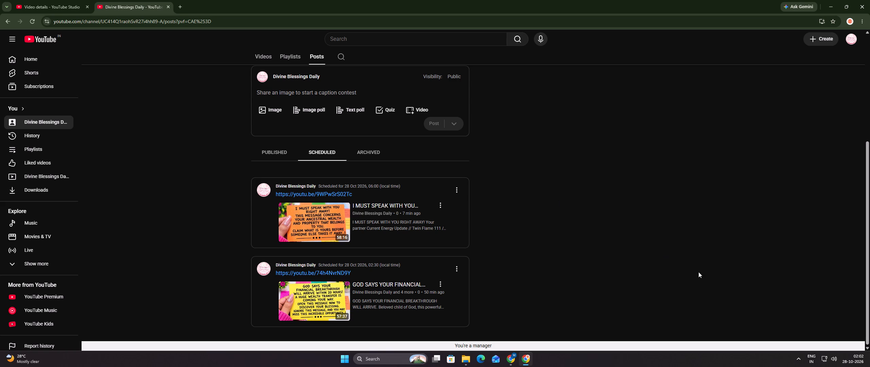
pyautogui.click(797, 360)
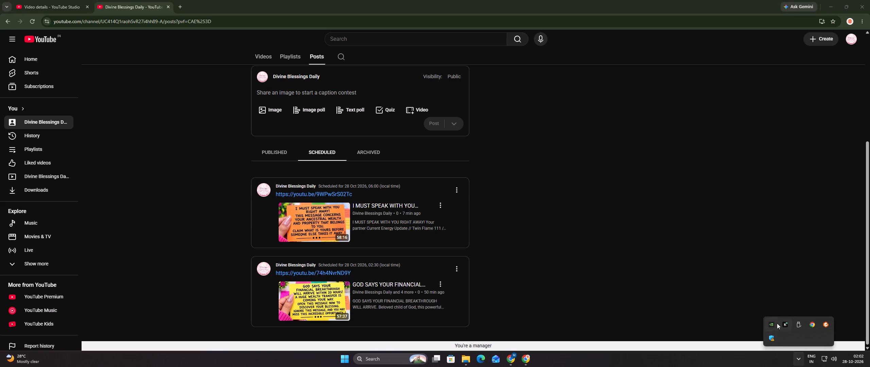
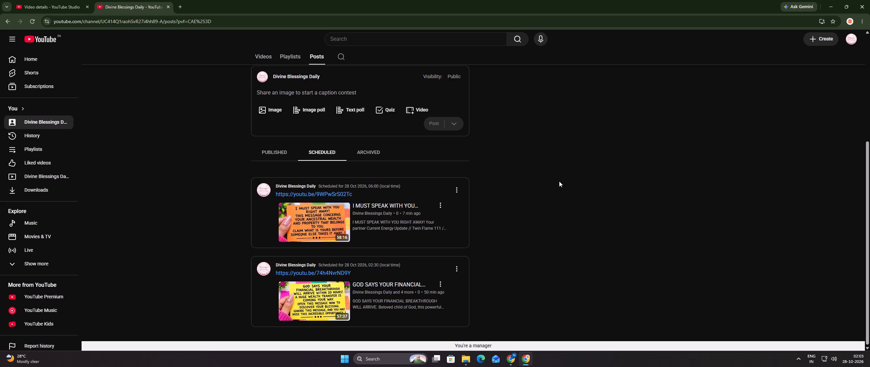
# Reload the z2 video's details page in YouTube Studio and close the channel's Posts browser tab.
pyautogui.click(27, 0)
pyautogui.click(125, 0)
pyautogui.click(76, 0)
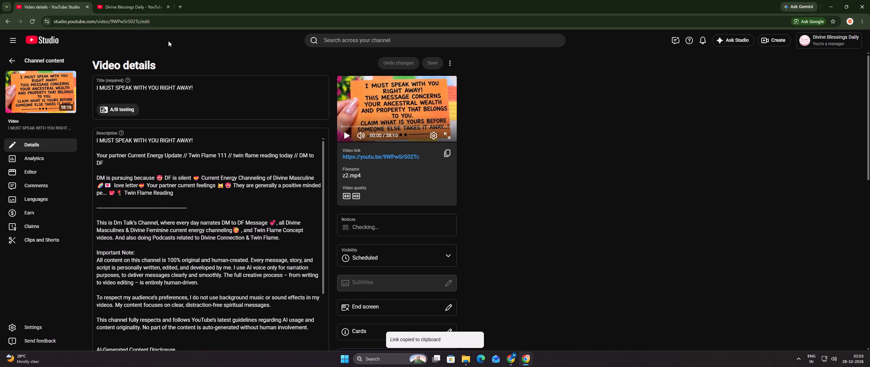
pyautogui.click(28, 22)
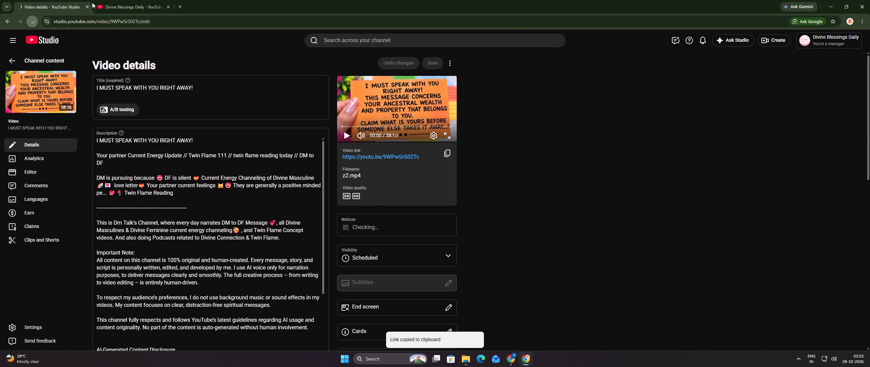
pyautogui.click(102, 0)
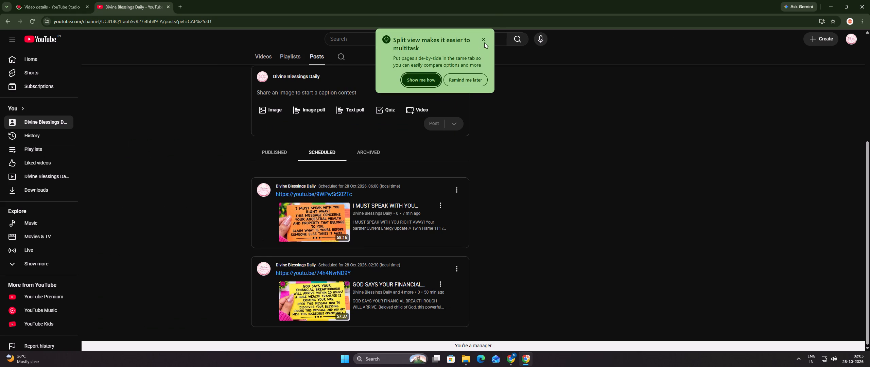
pyautogui.click(485, 42)
pyautogui.click(166, 8)
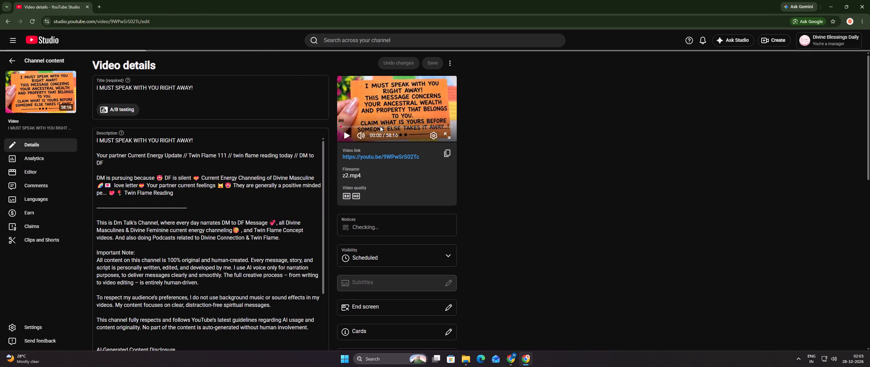
# Review the z2 video's details, from description and visibility to thumbnail, playlist and audience settings.
pyautogui.scroll(1, 488, 206)
pyautogui.scroll(-6, 488, 206)
pyautogui.scroll(1, 476, 234)
pyautogui.scroll(-1, 473, 236)
pyautogui.scroll(1, 470, 237)
pyautogui.scroll(-2, 466, 238)
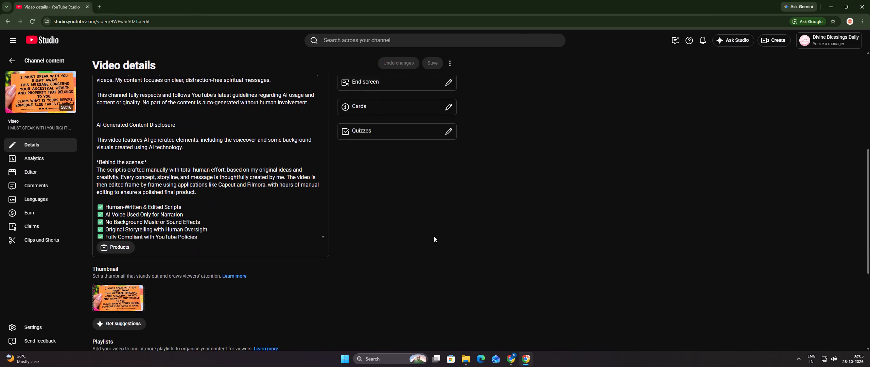
pyautogui.scroll(-6, 302, 247)
pyautogui.scroll(-3, 256, 279)
pyautogui.scroll(1, 451, 298)
pyautogui.scroll(-1, 451, 298)
pyautogui.scroll(10, 451, 298)
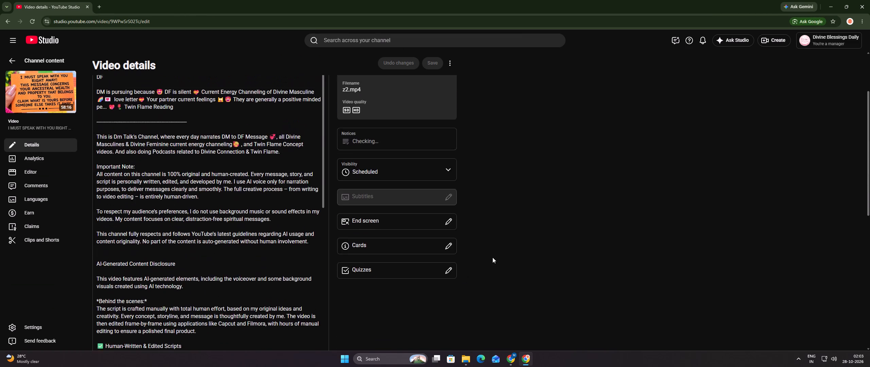
pyautogui.scroll(7, 492, 257)
pyautogui.scroll(-14, 489, 230)
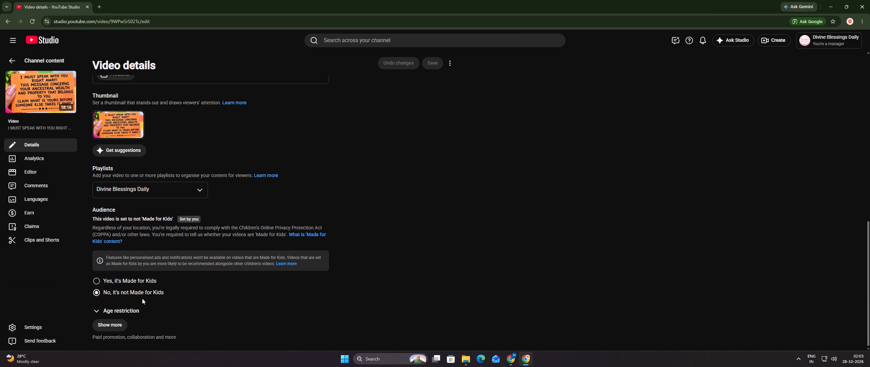
# Expand the z2 video's additional settings to reach the AI use and collaboration options.
pyautogui.click(112, 319)
pyautogui.scroll(-4, 260, 259)
pyautogui.scroll(-4, 289, 237)
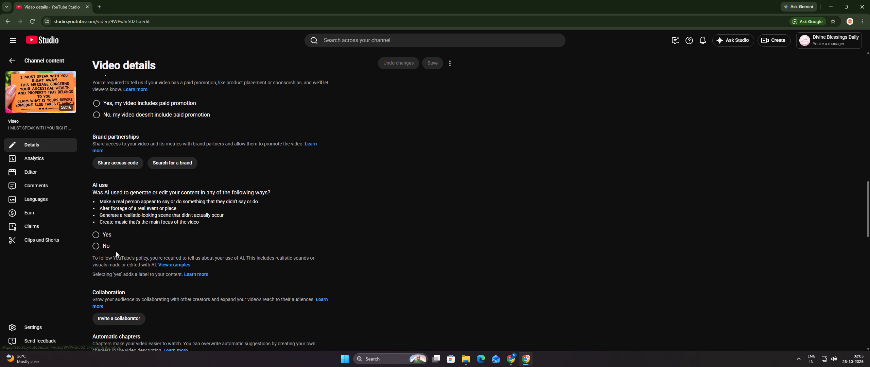
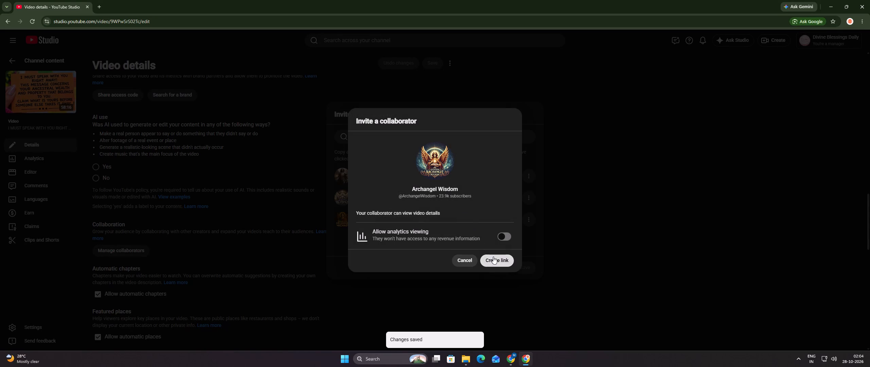
# Create a collaborator invite link for the Archangel Wisdom channel without analytics viewing, and copy the link.
pyautogui.click(504, 267)
pyautogui.click(503, 262)
pyautogui.tripleClick(507, 204)
pyautogui.click(507, 204)
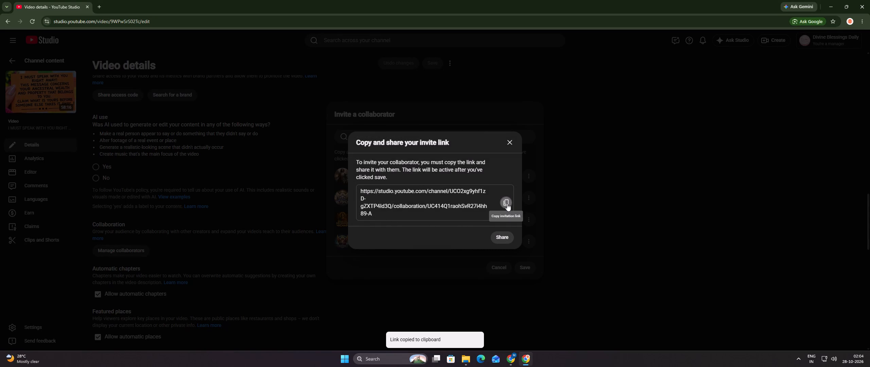
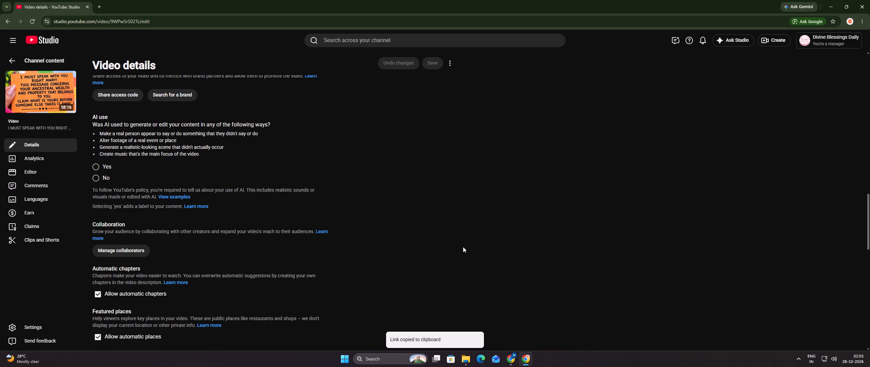
# Copy the video link of the scheduled video "I MUST SPEAK WITH YOU RIGHT AWAY!" from its details page.
pyautogui.scroll(4, 463, 247)
pyautogui.middleClick(463, 247)
pyautogui.click(460, 169)
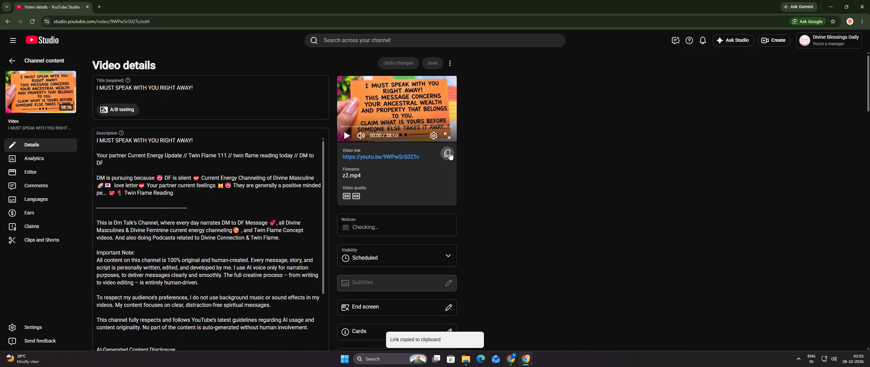
pyautogui.doubleClick(450, 153)
pyautogui.click(450, 153)
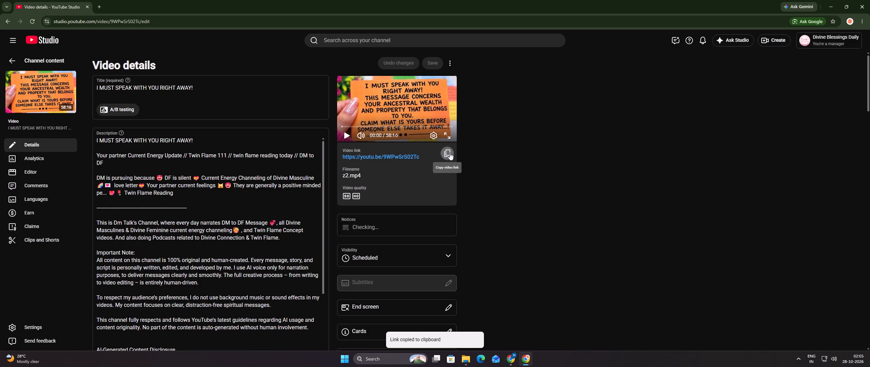
pyautogui.click(450, 153)
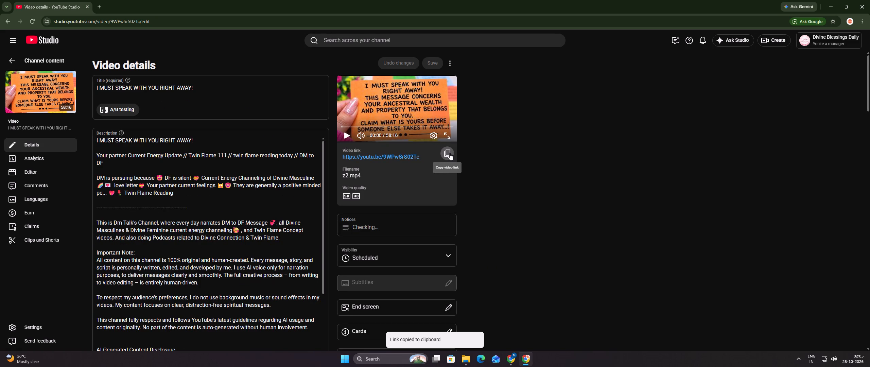
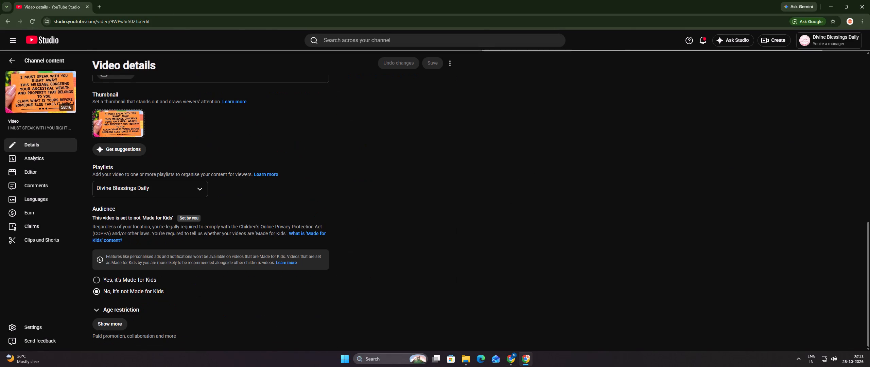
# Check the collaborator management in the additional settings of "I MUST SPEAK WITH YOU RIGHT AWAY!" and return to the channel's video list.
pyautogui.scroll(-6, 356, 362)
pyautogui.click(104, 321)
pyautogui.scroll(-10, 313, 262)
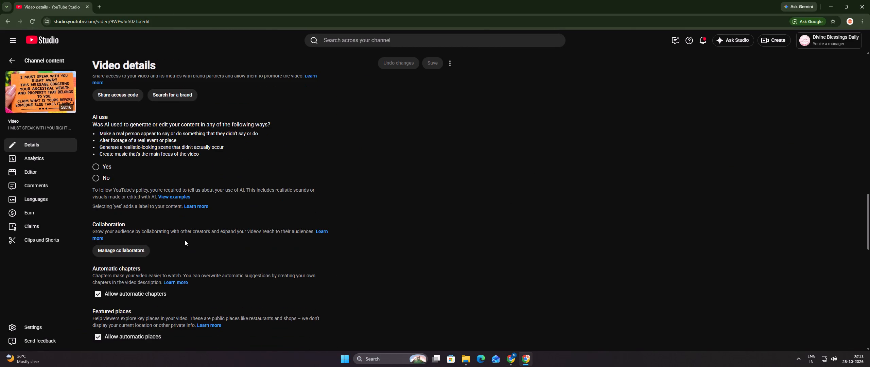
pyautogui.click(127, 250)
pyautogui.click(497, 263)
pyautogui.scroll(2, 484, 243)
pyautogui.middleClick(484, 243)
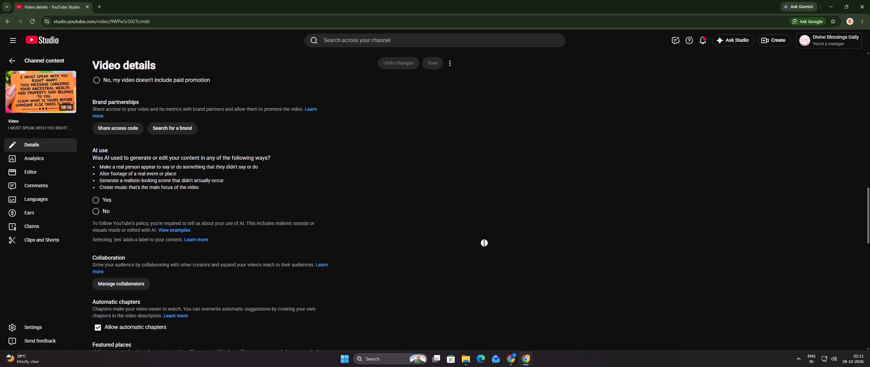
pyautogui.click(489, 154)
pyautogui.click(4, 59)
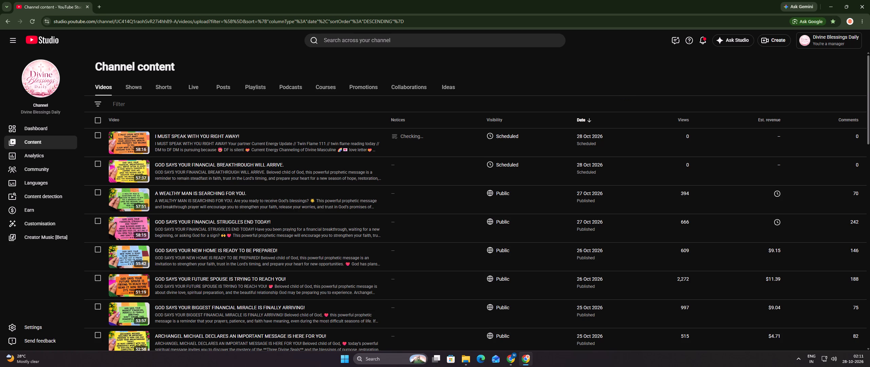
# Preview "I MUST SPEAK WITH YOU RIGHT AWAY!" at several points of its timeline from its details page, and return to the video list.
pyautogui.click(158, 146)
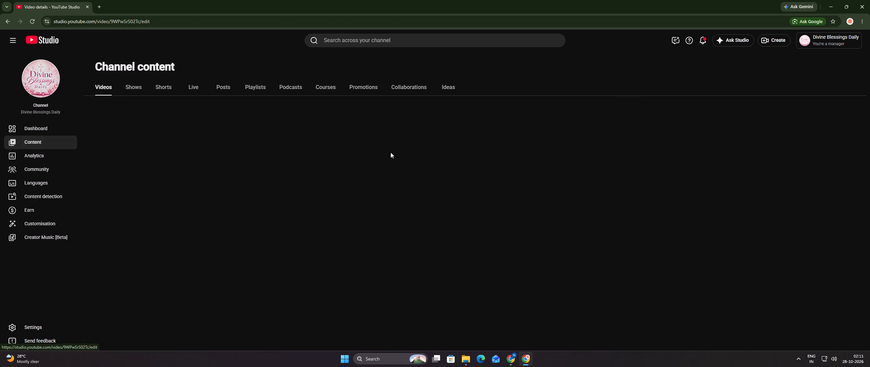
pyautogui.click(348, 138)
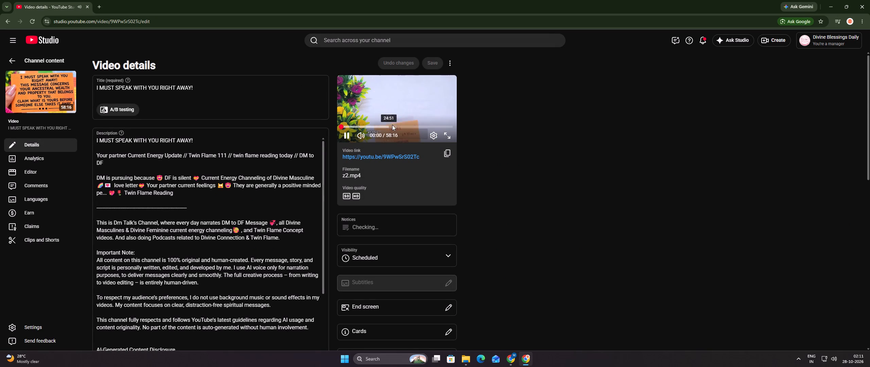
pyautogui.click(392, 125)
pyautogui.click(419, 128)
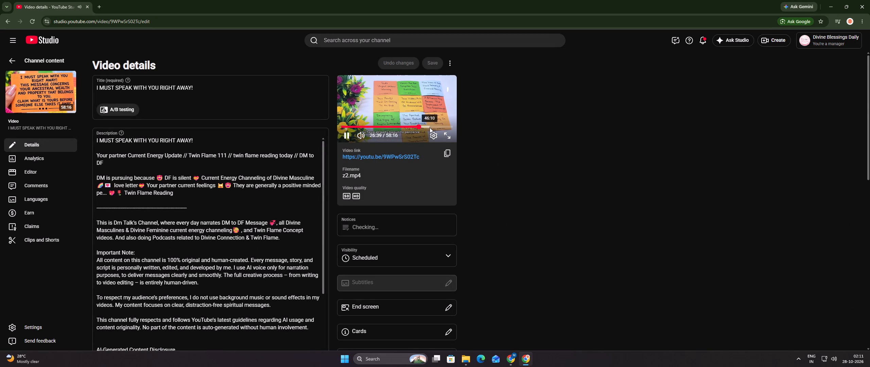
pyautogui.click(406, 127)
pyautogui.click(395, 127)
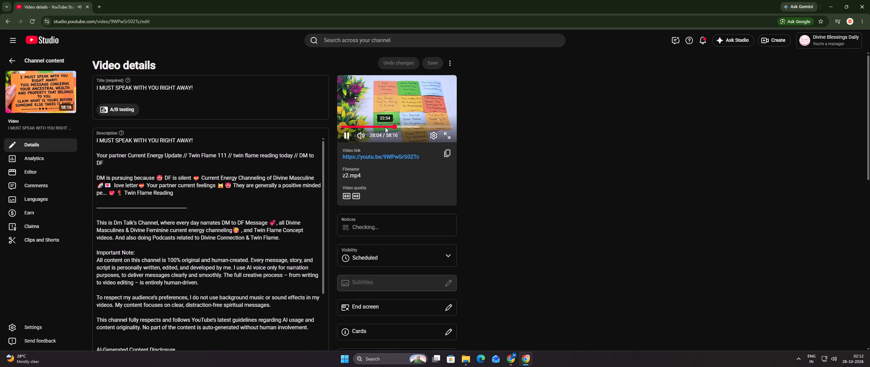
pyautogui.click(385, 127)
pyautogui.click(378, 128)
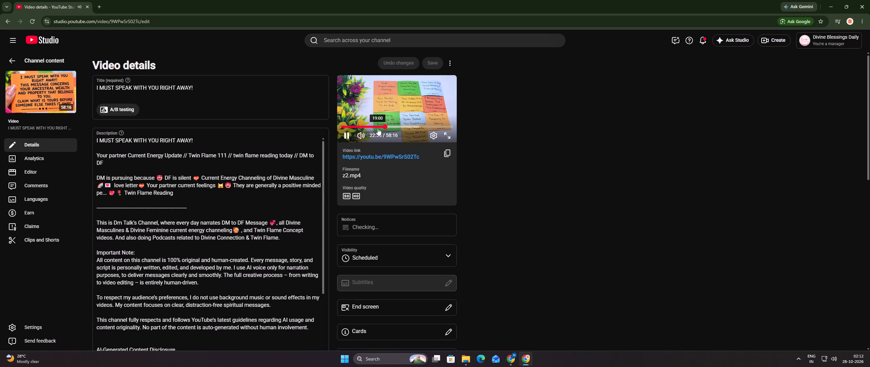
pyautogui.click(372, 126)
pyautogui.click(377, 126)
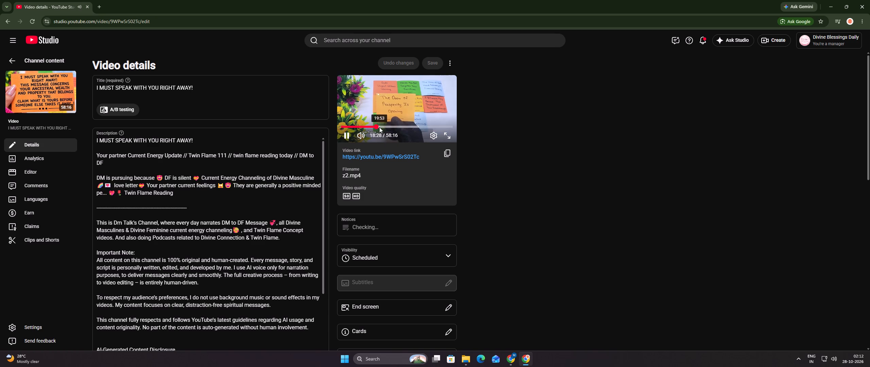
pyautogui.click(380, 127)
pyautogui.click(387, 128)
pyautogui.click(407, 126)
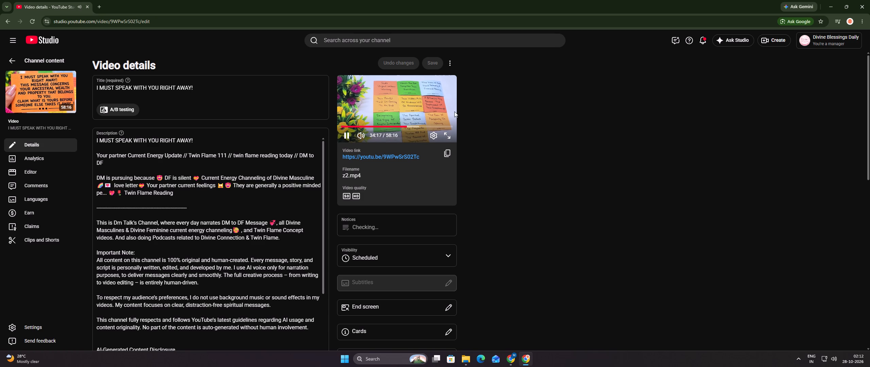
pyautogui.click(12, 62)
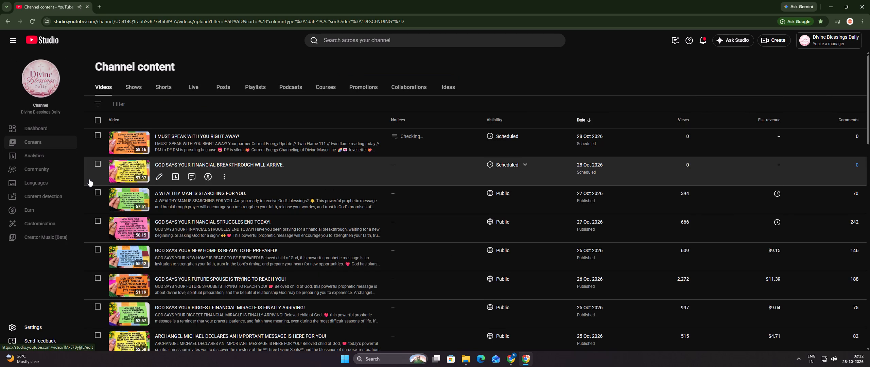
# Review the channel's revenue analytics for the last 28 days, including monthly earnings, revenue sources and video performance.
pyautogui.click(54, 155)
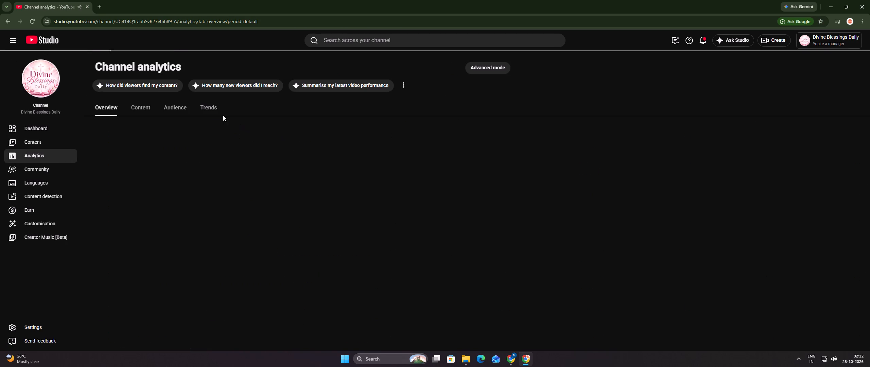
pyautogui.click(247, 108)
pyautogui.click(213, 112)
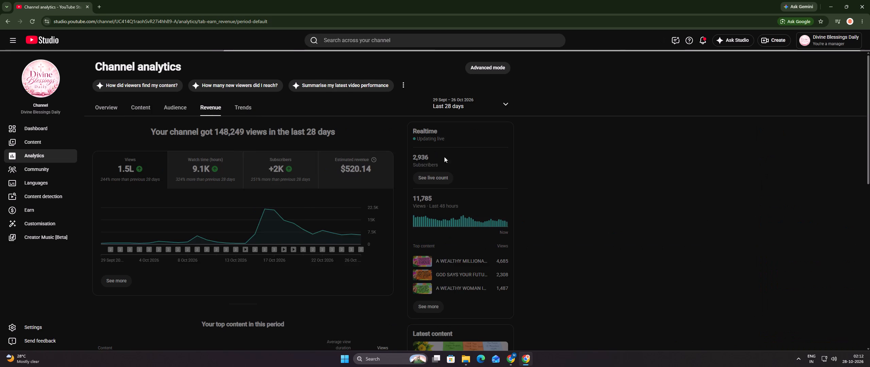
pyautogui.scroll(-1, 511, 255)
pyautogui.scroll(1, 511, 255)
pyautogui.scroll(-1, 511, 255)
pyautogui.scroll(1, 511, 255)
pyautogui.scroll(-6, 514, 255)
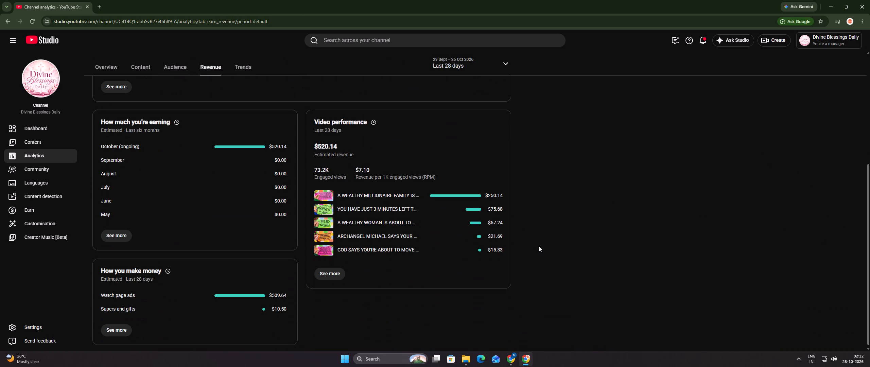
pyautogui.scroll(10, 539, 246)
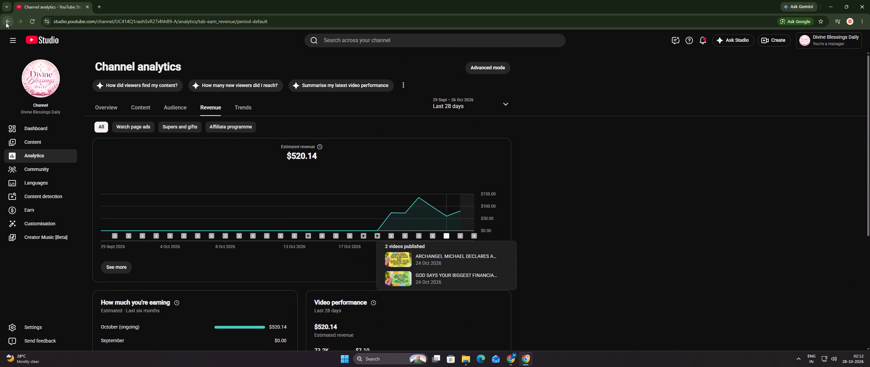
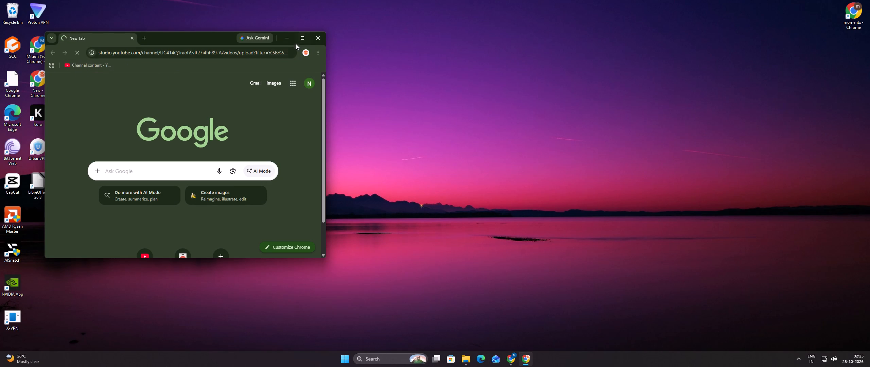
# Check the details page of "GOD SAYS YOUR FINANCIAL BREAKTHROUGH WILL ARRIVE." and return to the channel's video list.
pyautogui.click(303, 41)
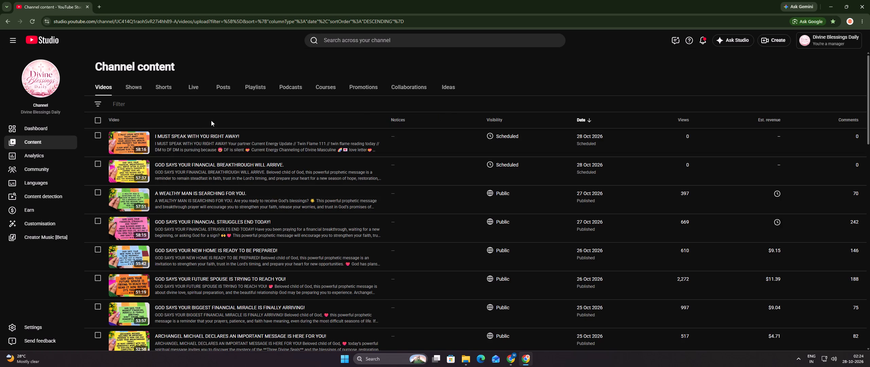
pyautogui.click(159, 180)
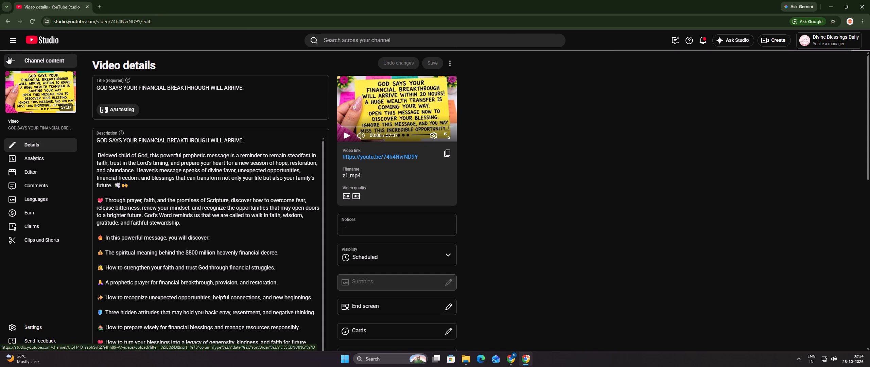
pyautogui.click(8, 56)
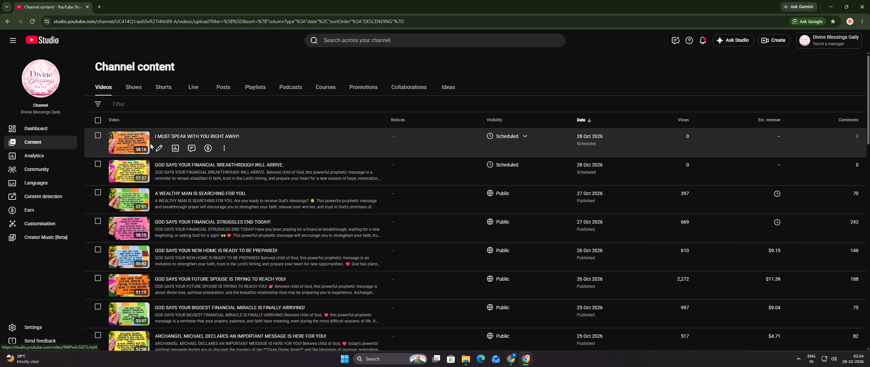
# Delete everything below the title line from the description of "I MUST SPEAK WITH YOU RIGHT AWAY!".
pyautogui.click(153, 144)
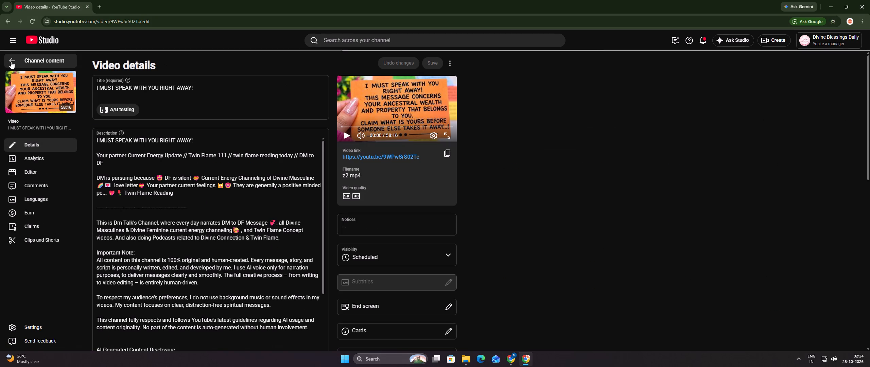
pyautogui.moveTo(97, 155); pyautogui.dragTo(231, 310)
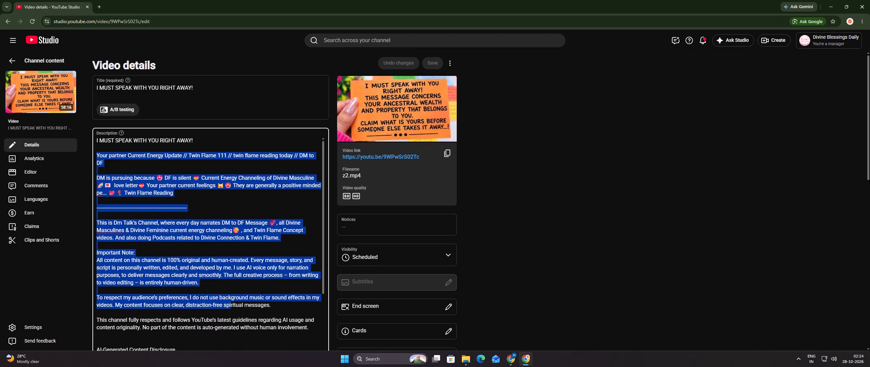
pyautogui.moveTo(231, 310); pyautogui.dragTo(263, 280)
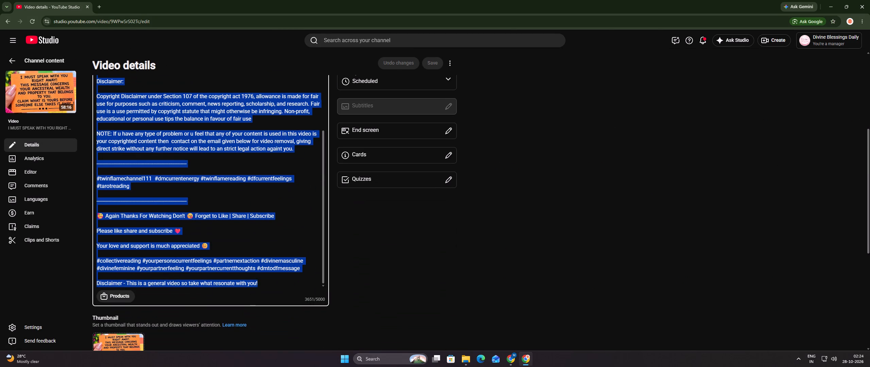
pyautogui.moveTo(263, 280); pyautogui.dragTo(271, 290)
pyautogui.scroll(-1, 277, 270)
pyautogui.press('BackSpace')
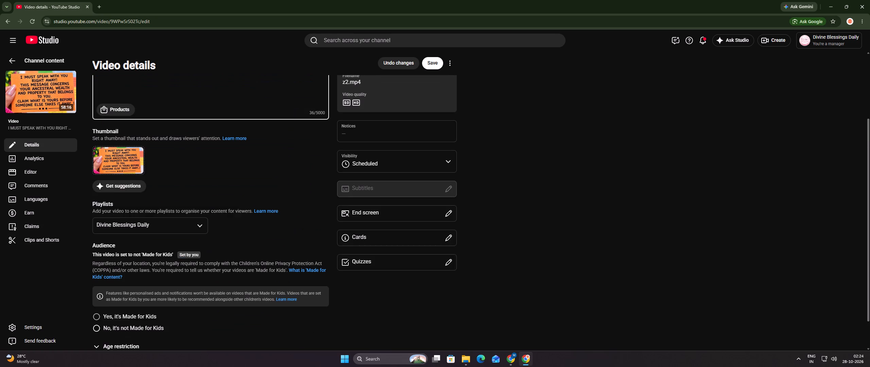
pyautogui.scroll(6, 514, 293)
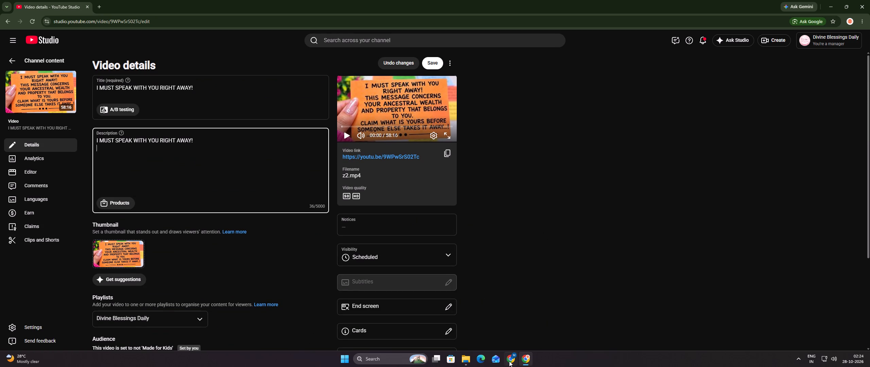
# Switch to Notepad, maximize its window and show the script in document 4.
pyautogui.click(509, 361)
pyautogui.click(391, 360)
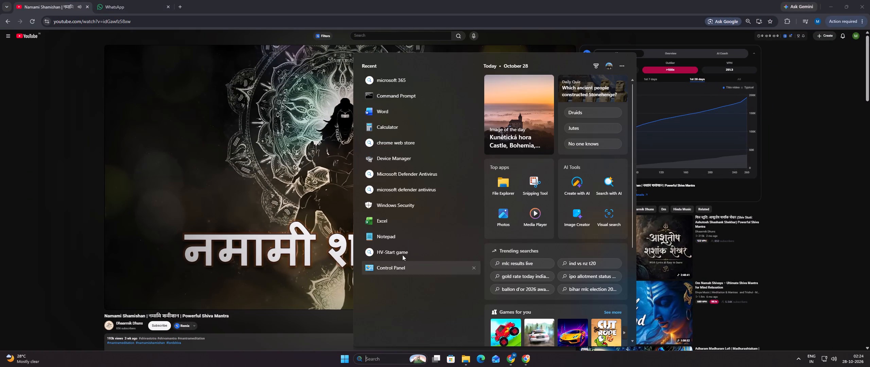
pyautogui.click(403, 239)
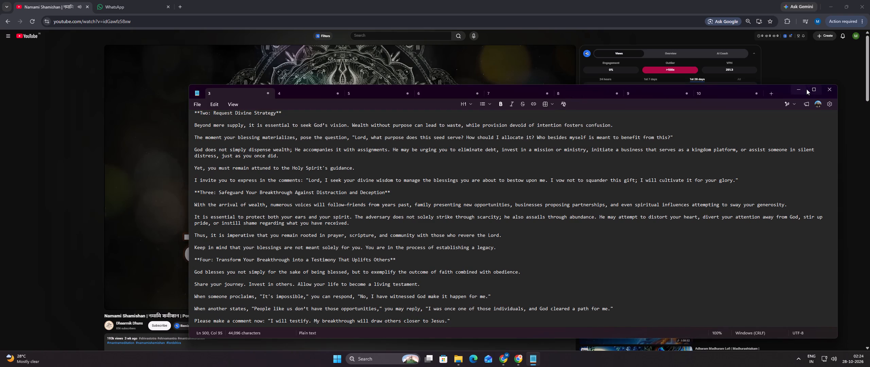
pyautogui.click(807, 89)
pyautogui.click(124, 0)
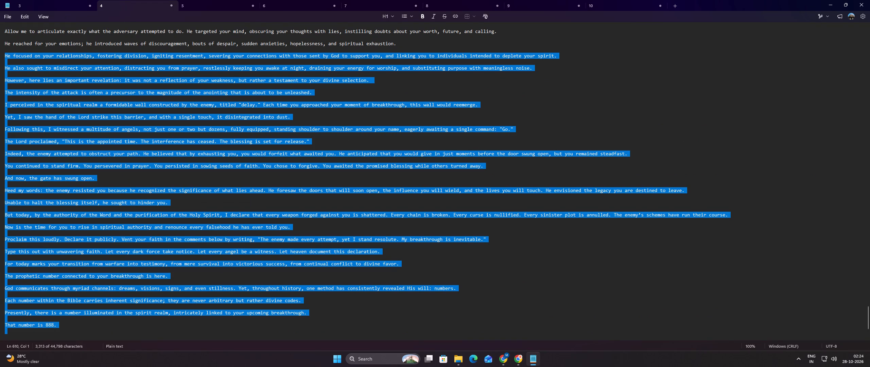
# Copy the script in document 4, from "At this very moment, you are under observation" to the end of the document.
pyautogui.scroll(1, 139, 198)
pyautogui.moveTo(141, 198); pyautogui.dragTo(145, 197, button='middle')
pyautogui.middleClick(147, 187)
pyautogui.middleClick(151, 180)
pyautogui.middleClick(151, 180)
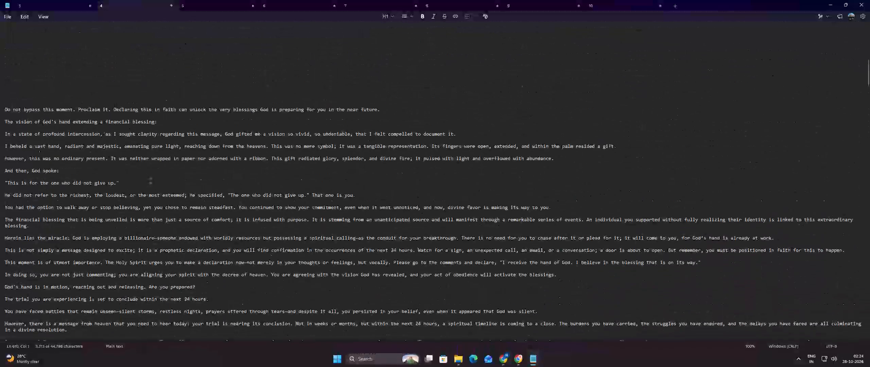
pyautogui.click(7, 66)
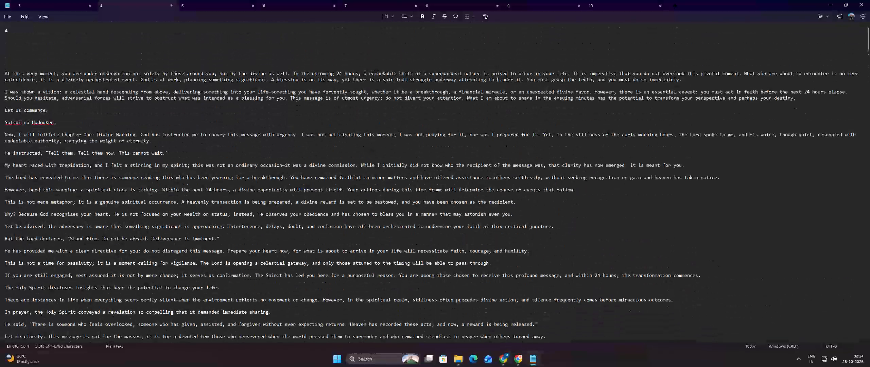
pyautogui.click(6, 72)
pyautogui.moveTo(6, 72); pyautogui.dragTo(219, 366)
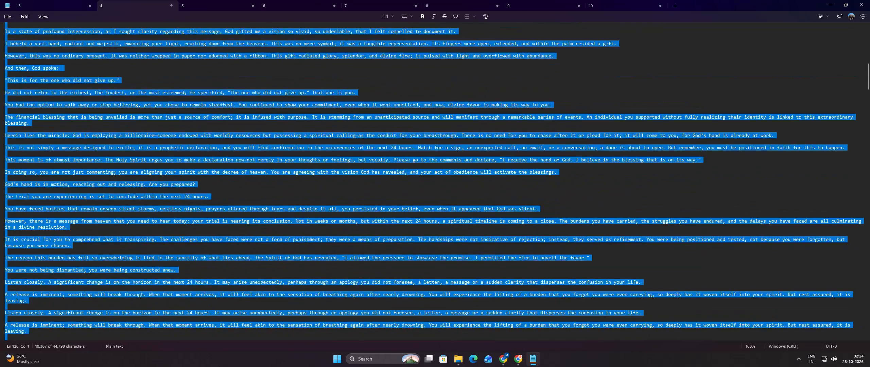
pyautogui.moveTo(219, 366); pyautogui.dragTo(219, 366)
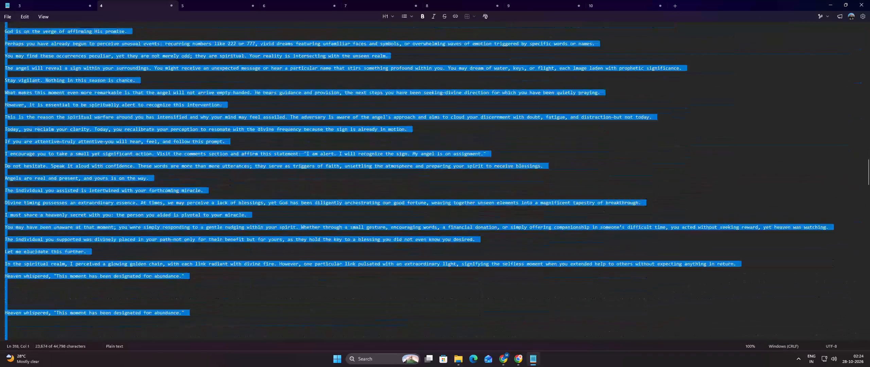
pyautogui.moveTo(219, 366); pyautogui.dragTo(227, 366)
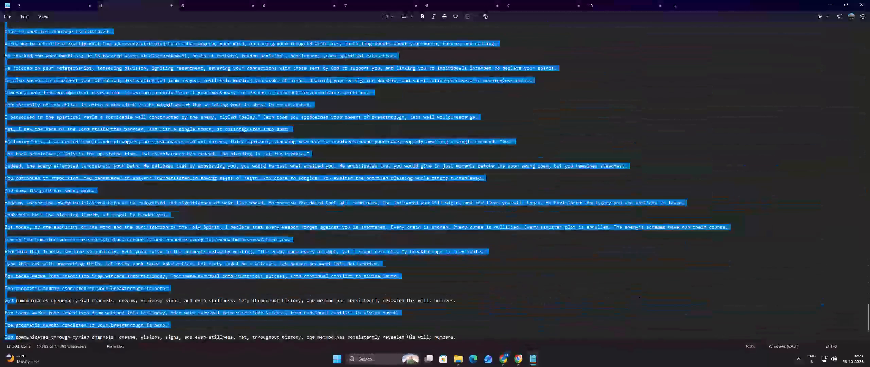
pyautogui.moveTo(227, 366); pyautogui.dragTo(221, 294)
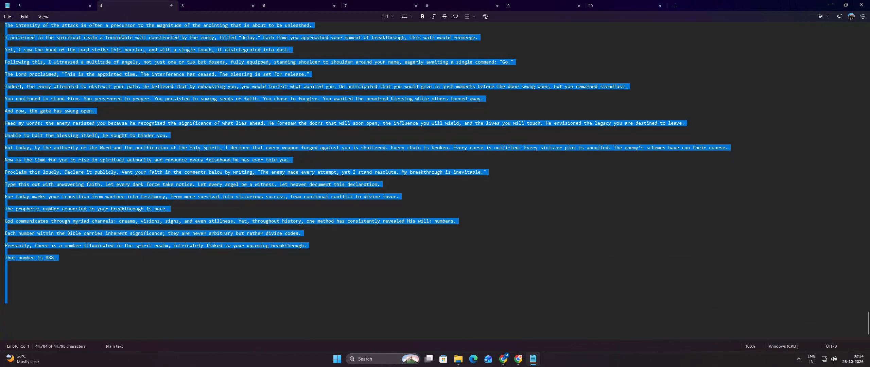
pyautogui.rightClick(48, 258)
pyautogui.doubleClick(84, 246)
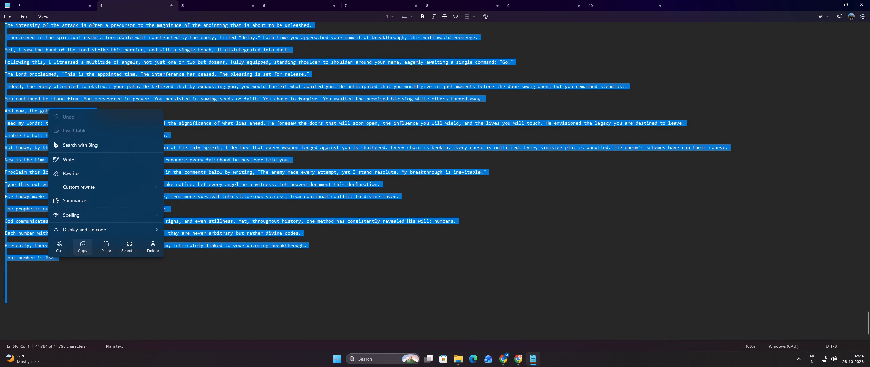
# Select the script text in document 4 from its closing line "That number is 888." upwards.
pyautogui.moveTo(62, 256); pyautogui.dragTo(51, 173)
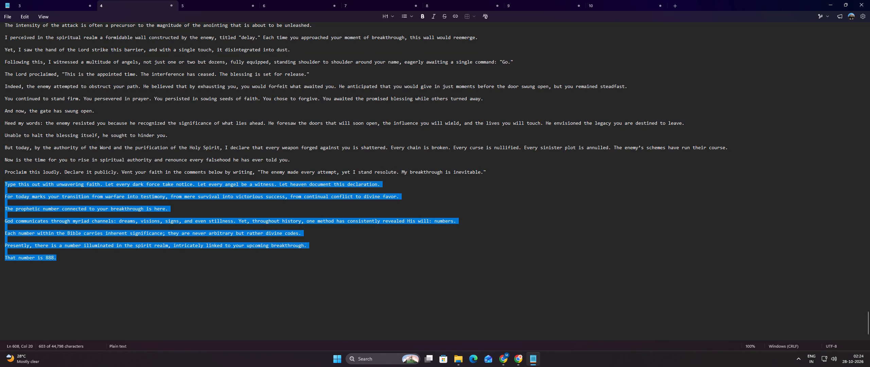
# Extend the script selection in document 4 up to its opening line, "At this very moment, you are under observation".
pyautogui.moveTo(51, 173); pyautogui.dragTo(85, 12)
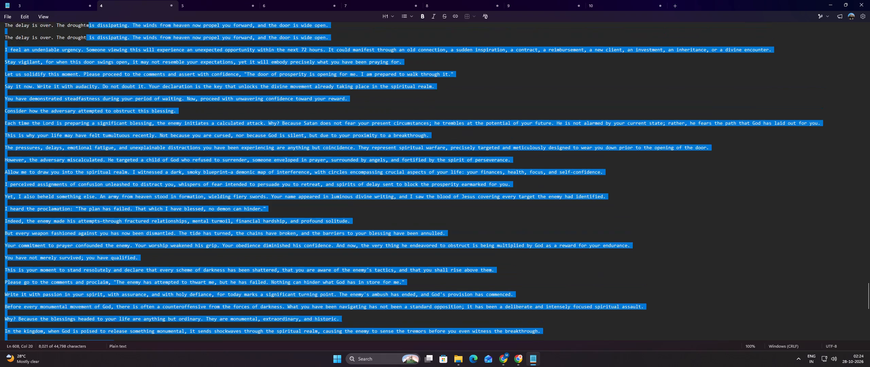
pyautogui.moveTo(85, 12); pyautogui.dragTo(85, 6)
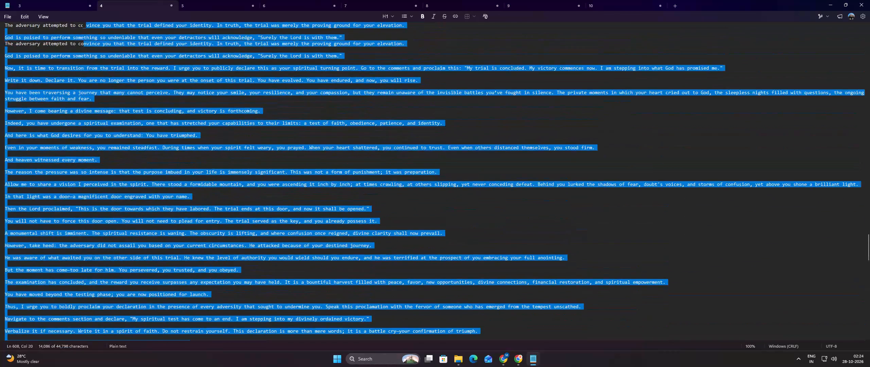
pyautogui.moveTo(85, 6); pyautogui.dragTo(80, 0)
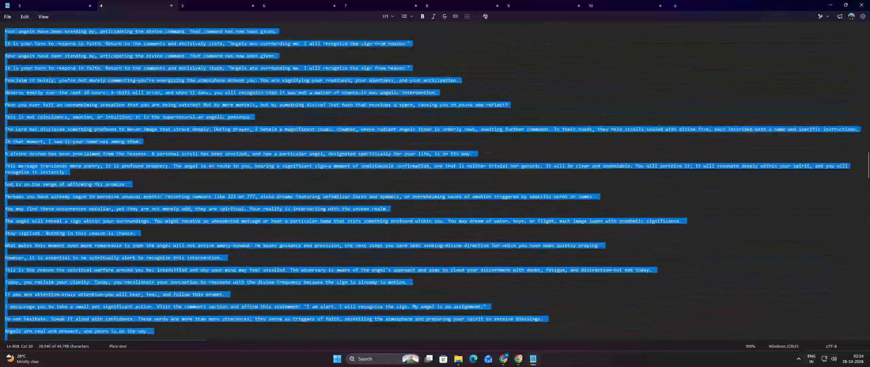
pyautogui.moveTo(80, 0); pyautogui.dragTo(84, 0)
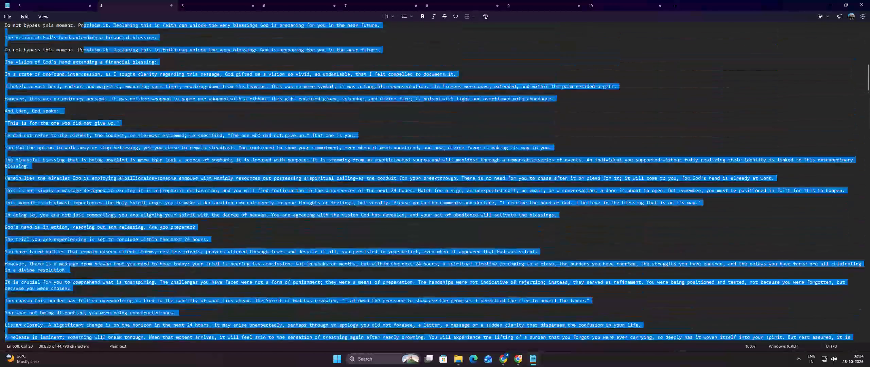
pyautogui.moveTo(84, 0); pyautogui.dragTo(84, 50)
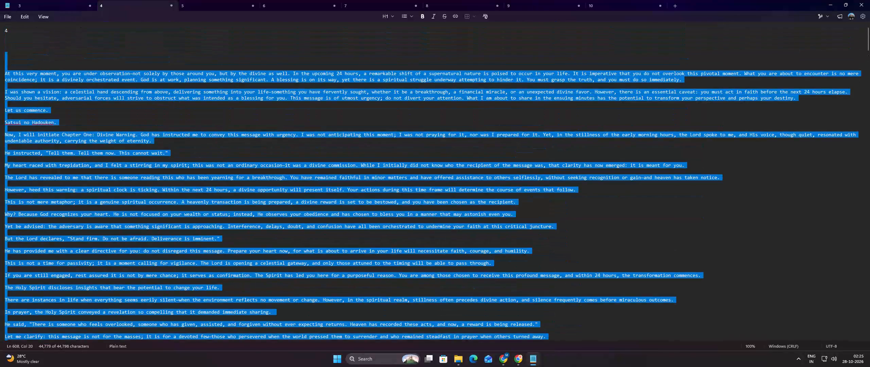